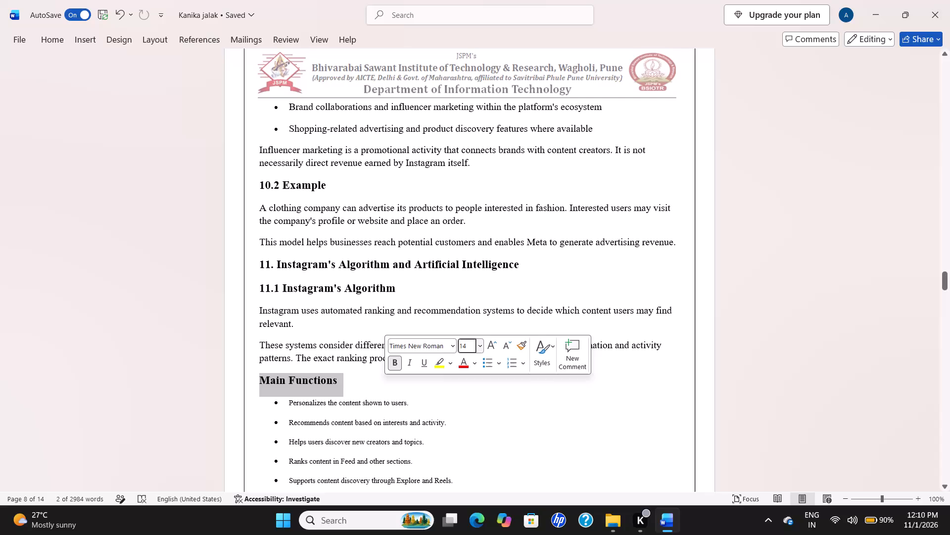
Set the font size of the five bullet points under Main Functions to 12.
{"action": "left_click", "coordinate": [469, 379]}
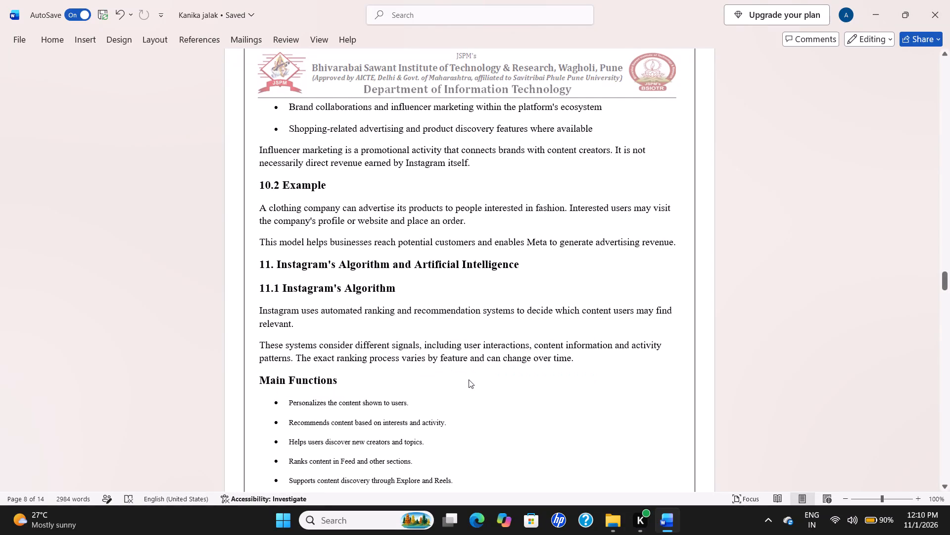
{"action": "scroll", "coordinate": [469, 379], "scroll_direction": "down", "scroll_amount": 3}
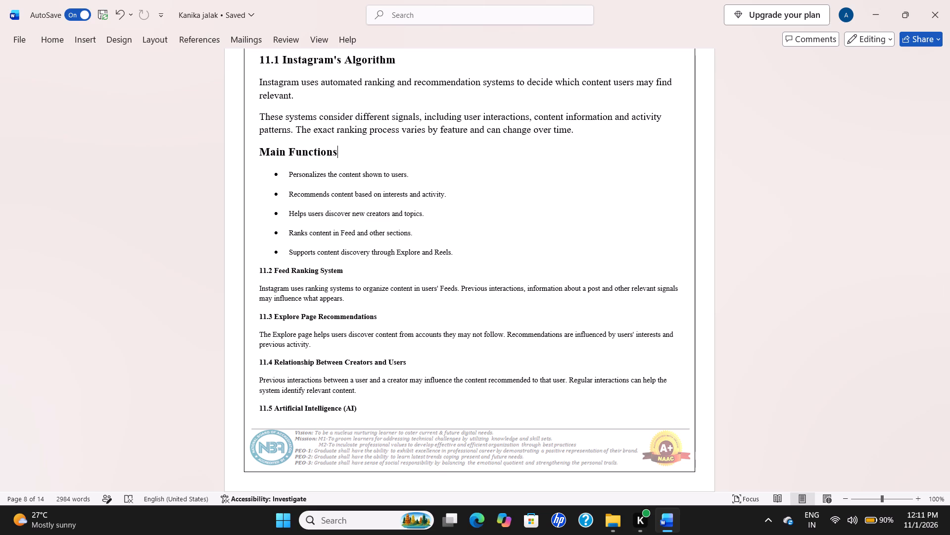
{"action": "left_click_drag", "start_coordinate": [288, 176], "coordinate": [358, 250]}
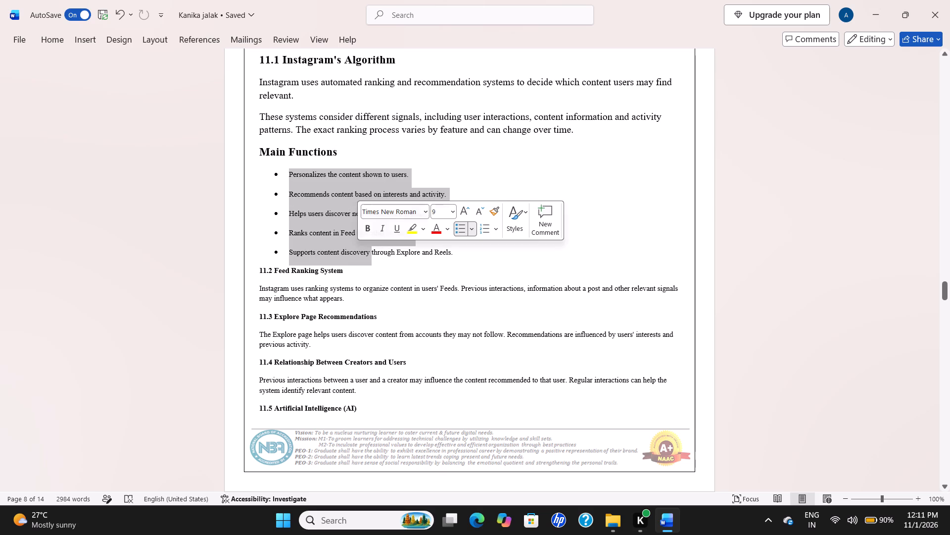
{"action": "double_click", "coordinate": [464, 253]}
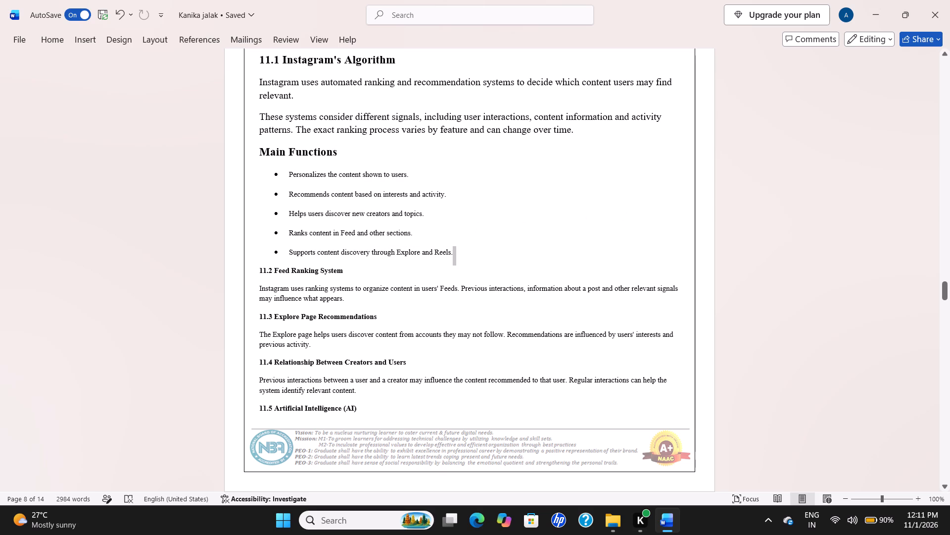
{"action": "triple_click", "coordinate": [292, 170]}
{"action": "left_click", "coordinate": [292, 170]}
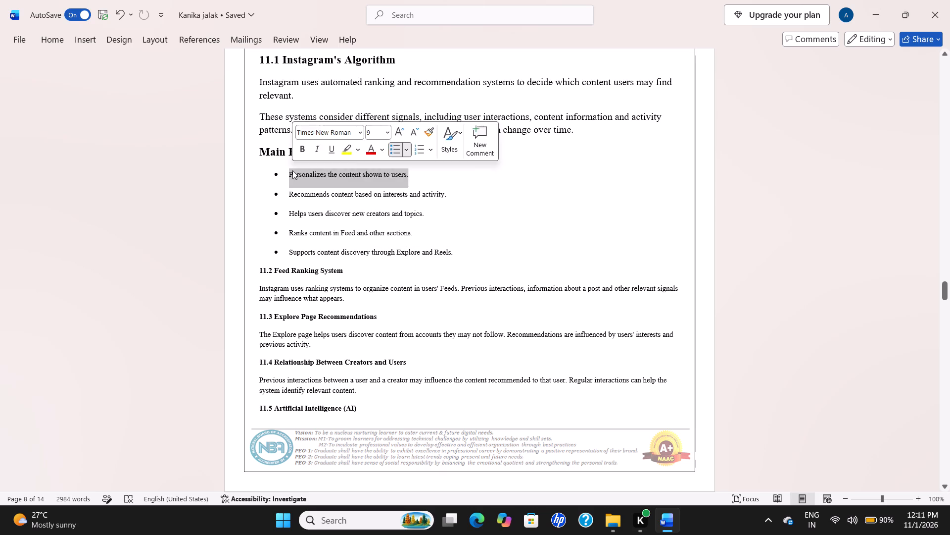
{"action": "left_click", "coordinate": [322, 199]}
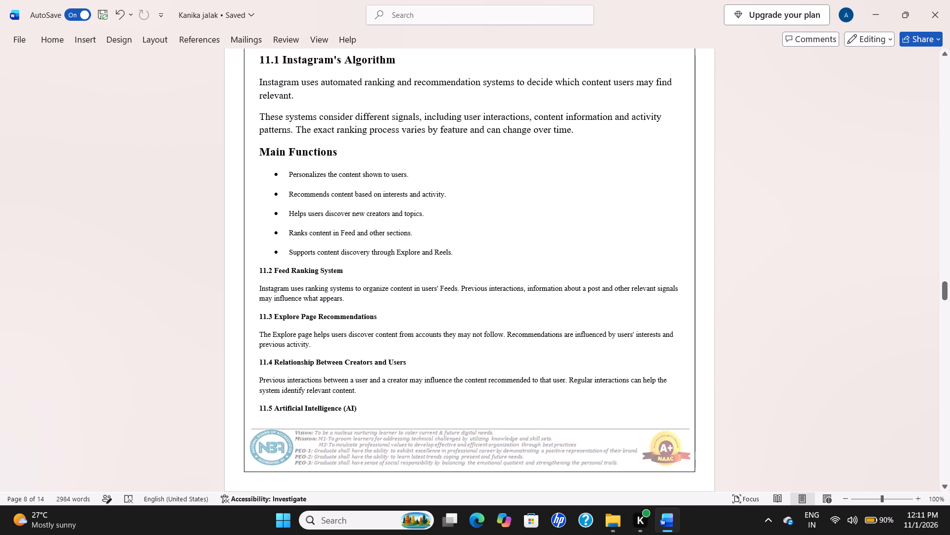
{"action": "left_click_drag", "start_coordinate": [284, 172], "coordinate": [447, 268]}
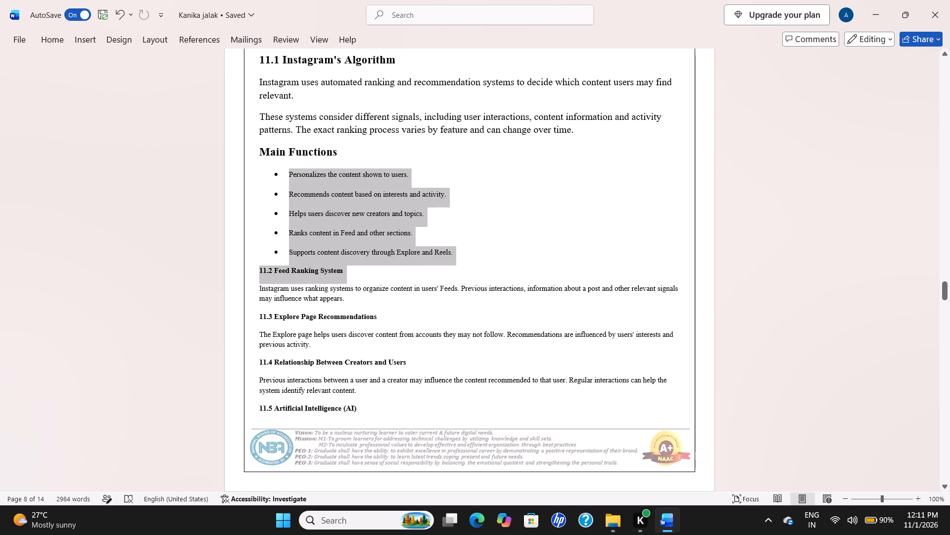
{"action": "left_click_drag", "start_coordinate": [447, 268], "coordinate": [482, 251]}
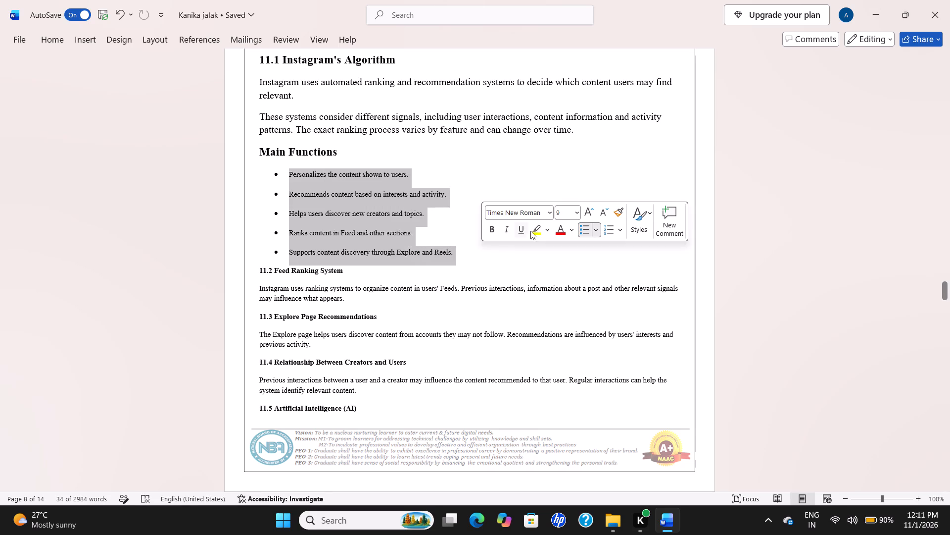
{"action": "left_click", "coordinate": [574, 213]}
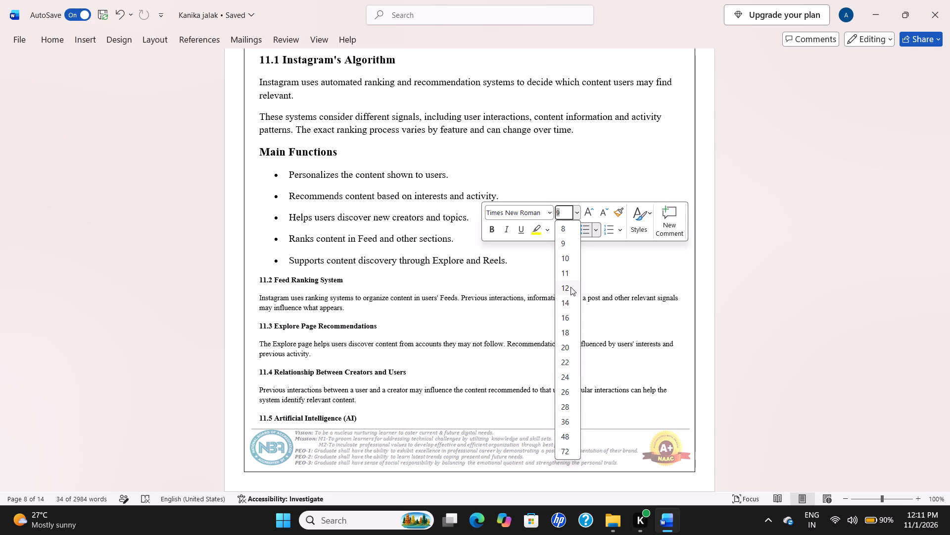
{"action": "left_click", "coordinate": [570, 287]}
{"action": "left_click", "coordinate": [540, 284]}
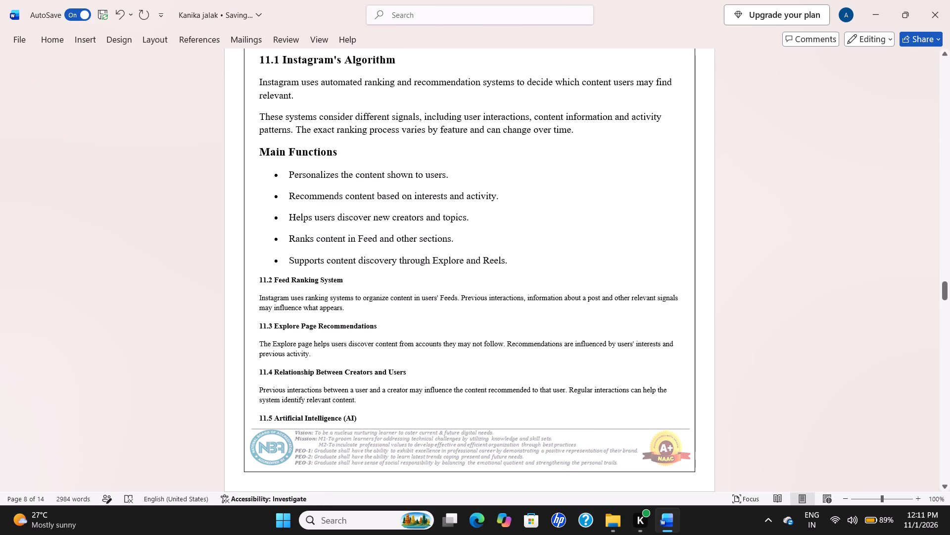
Set the font size of the heading "11.2 Feed Ranking System" to 14.
{"action": "left_click_drag", "start_coordinate": [344, 279], "coordinate": [252, 288]}
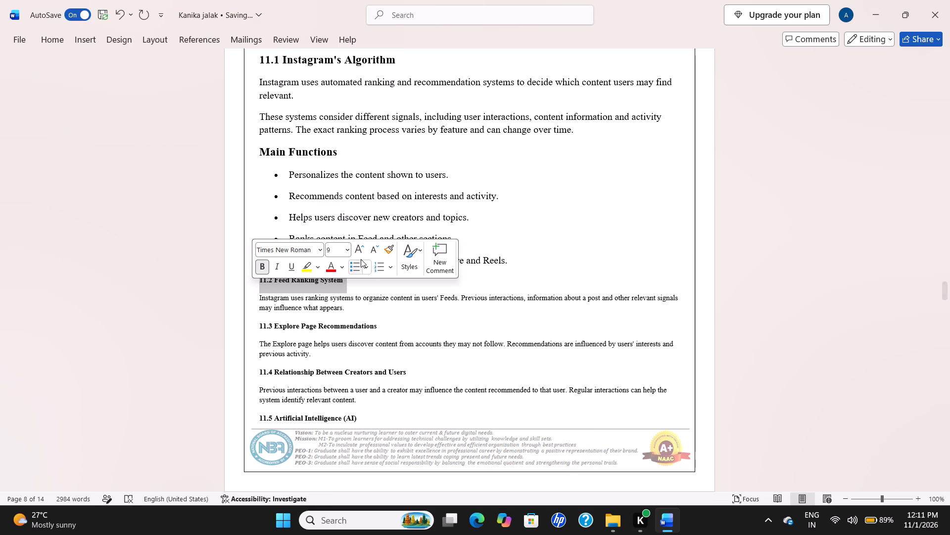
{"action": "left_click", "coordinate": [345, 248]}
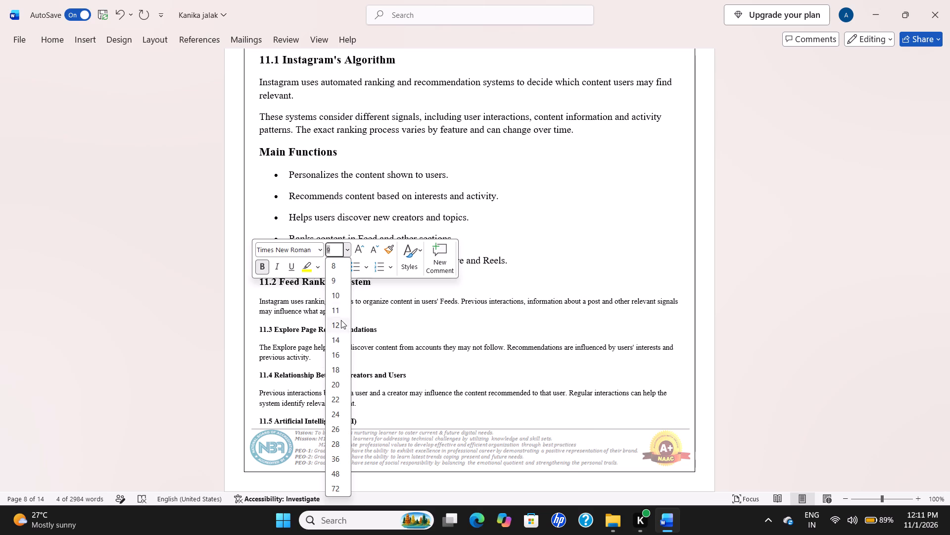
{"action": "left_click", "coordinate": [339, 335]}
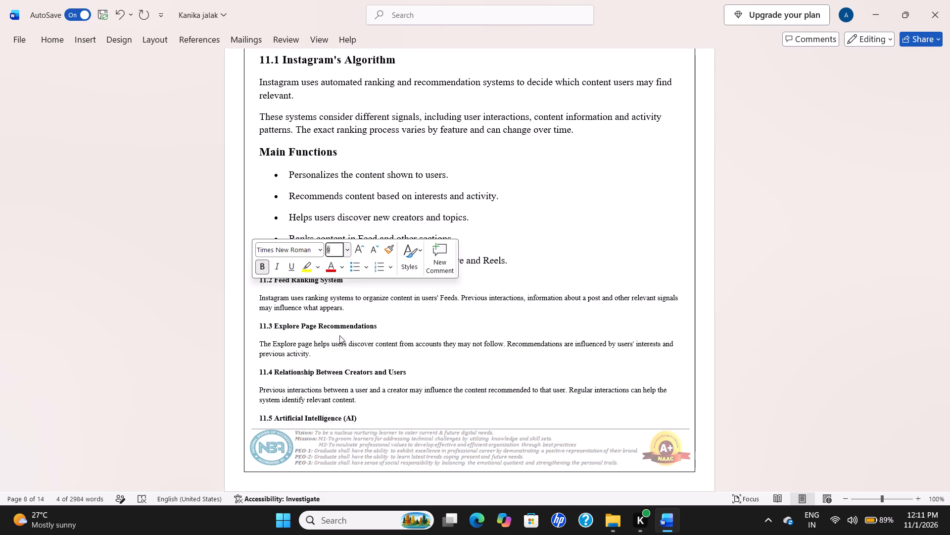
{"action": "left_click", "coordinate": [377, 328]}
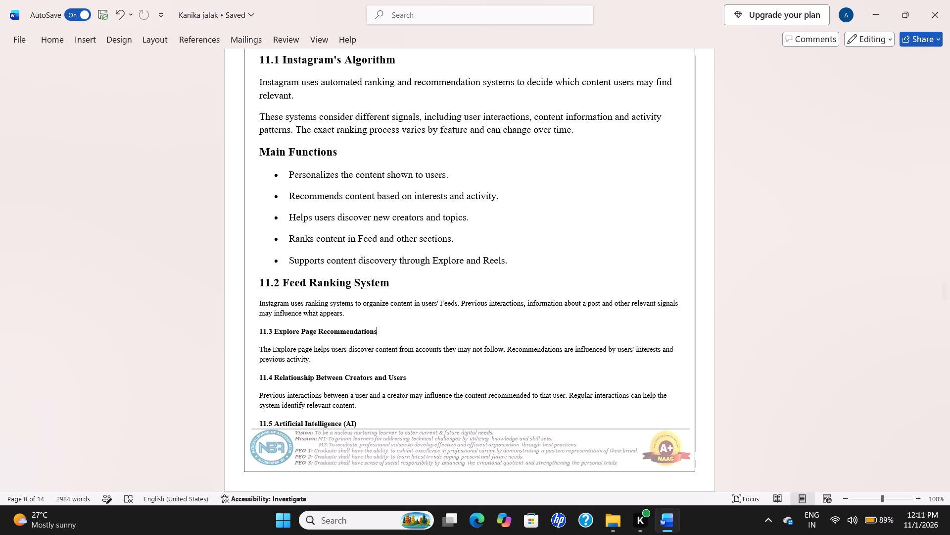
Set the font size of the paragraph under heading 11.2 Feed Ranking System to 12.
{"action": "left_click", "coordinate": [260, 308]}
{"action": "left_click_drag", "start_coordinate": [260, 308], "coordinate": [344, 316]}
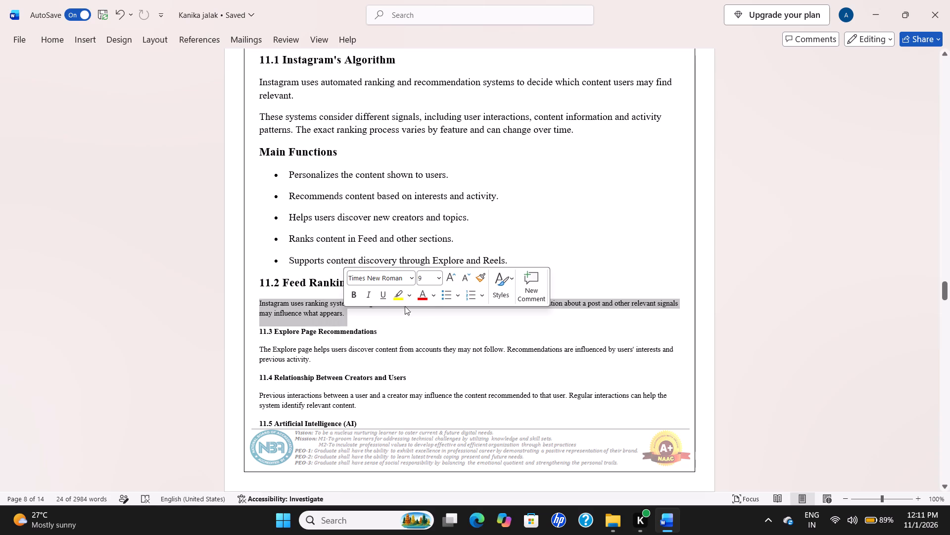
{"action": "left_click", "coordinate": [437, 277]}
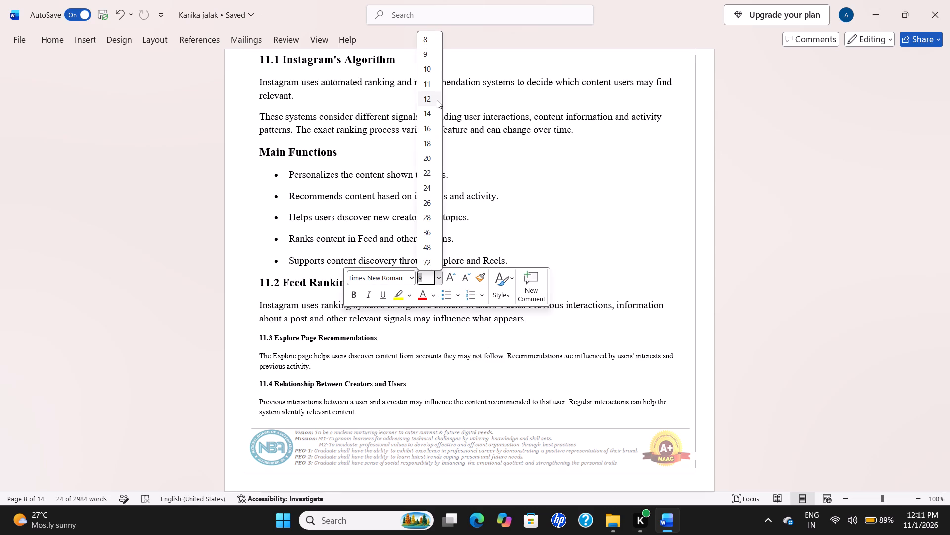
{"action": "left_click", "coordinate": [437, 100]}
Set the font size of the heading "11.3 Explore Page Recommendations" to 14.
{"action": "left_click", "coordinate": [409, 333]}
{"action": "left_click_drag", "start_coordinate": [409, 333], "coordinate": [376, 338]}
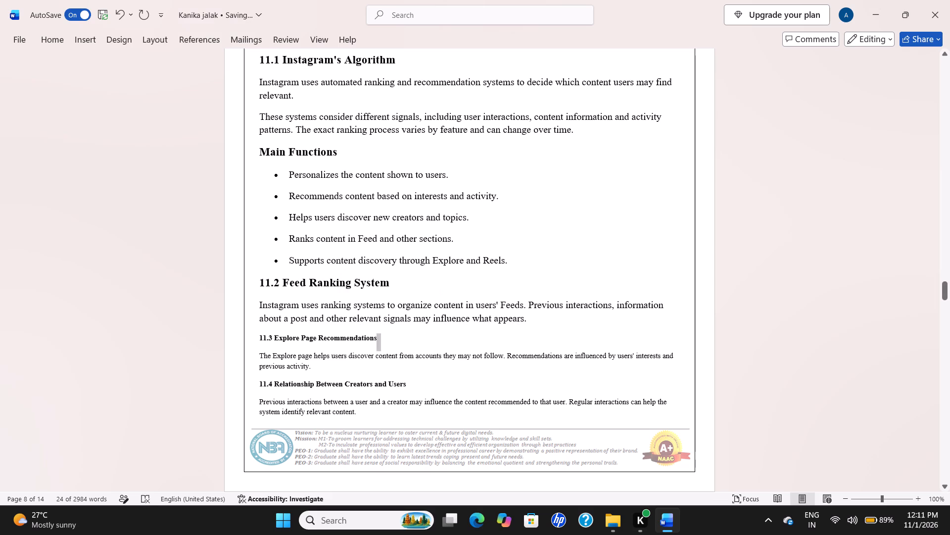
{"action": "left_click_drag", "start_coordinate": [376, 338], "coordinate": [254, 341]}
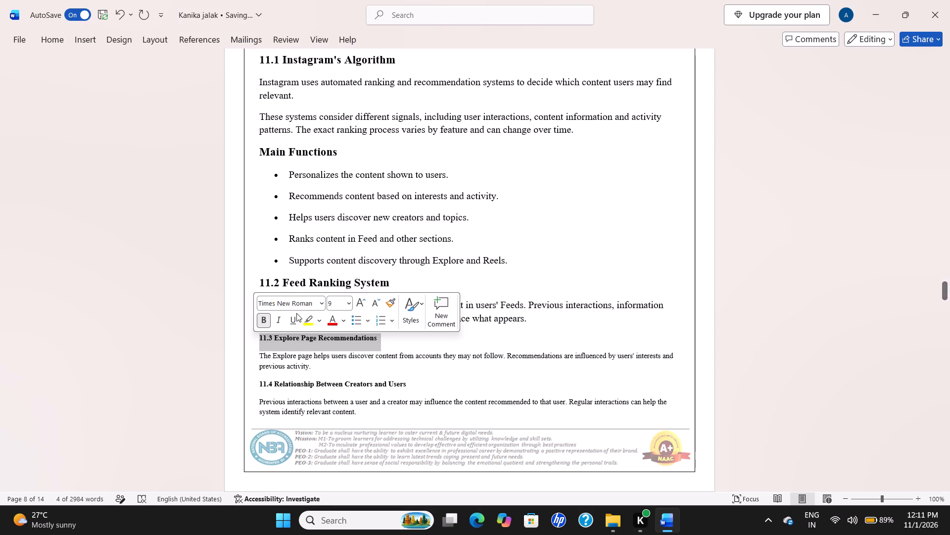
{"action": "left_click", "coordinate": [346, 298]}
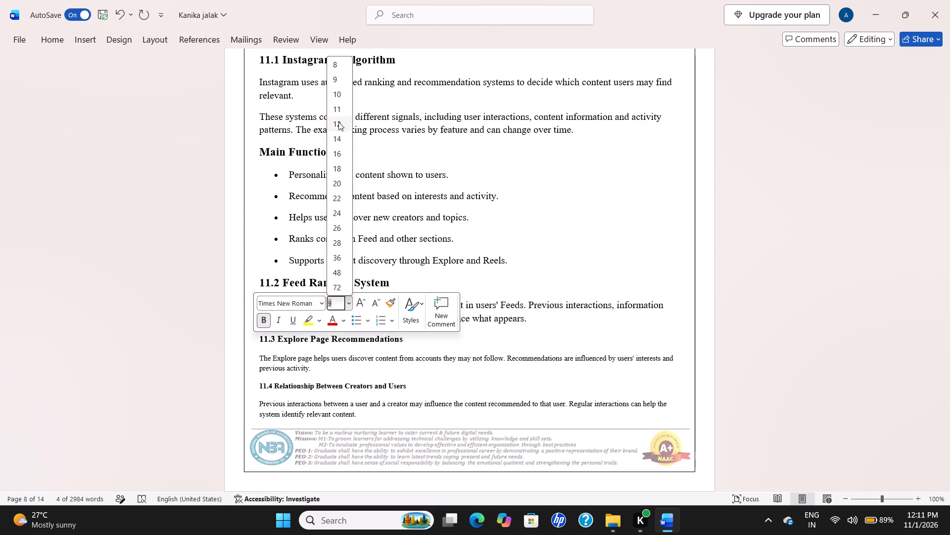
{"action": "left_click", "coordinate": [339, 134]}
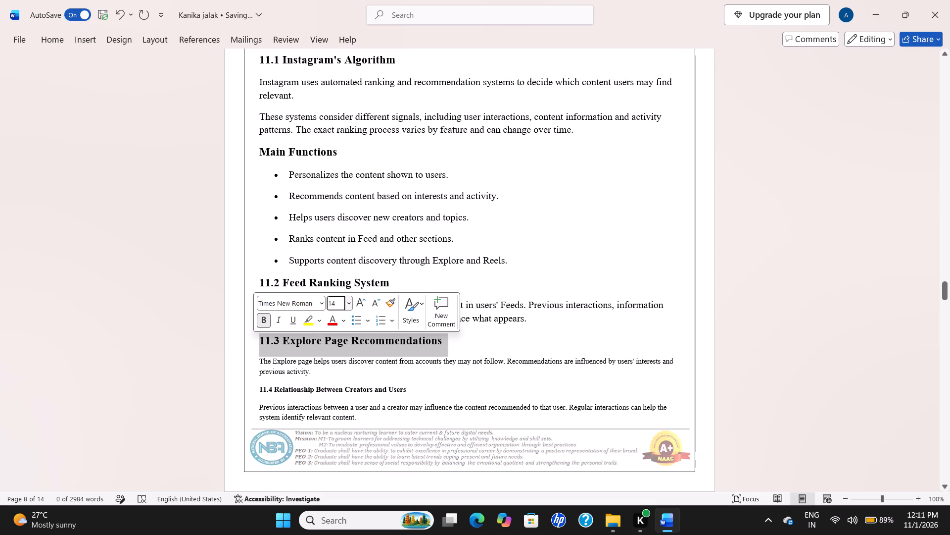
{"action": "left_click", "coordinate": [452, 332]}
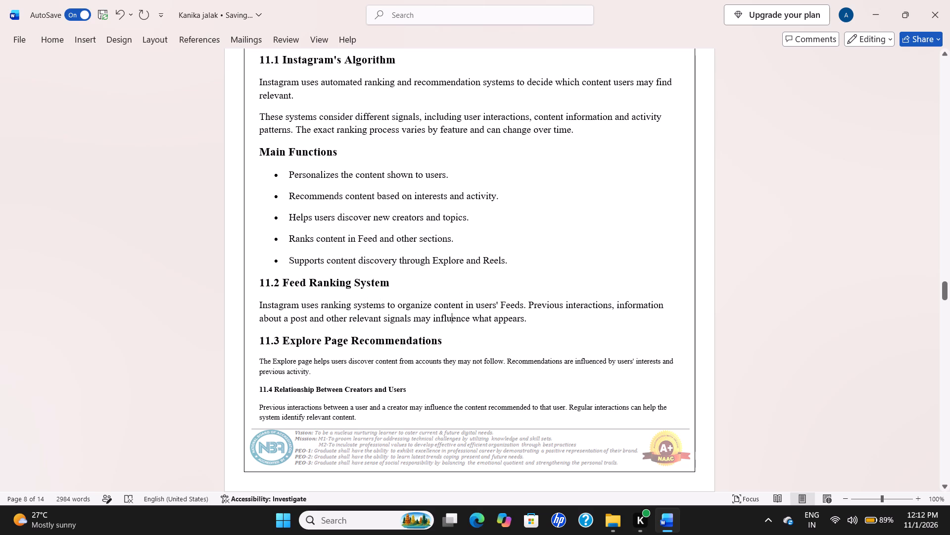
Set the font size of the paragraph under heading 11.3 Explore Page Recommendations to 14.
{"action": "scroll", "coordinate": [452, 332], "scroll_direction": "down", "scroll_amount": 1}
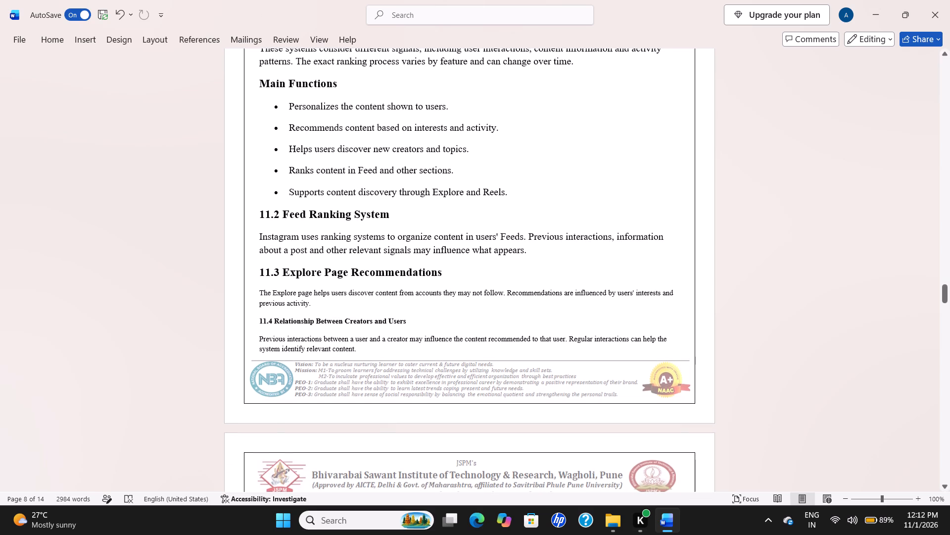
{"action": "left_click_drag", "start_coordinate": [256, 293], "coordinate": [307, 303]}
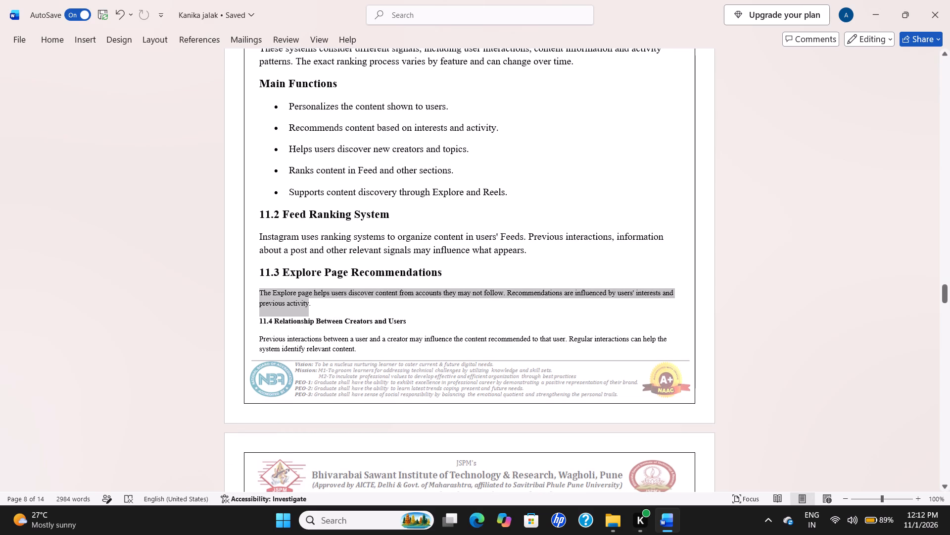
{"action": "left_click_drag", "start_coordinate": [307, 303], "coordinate": [310, 303]}
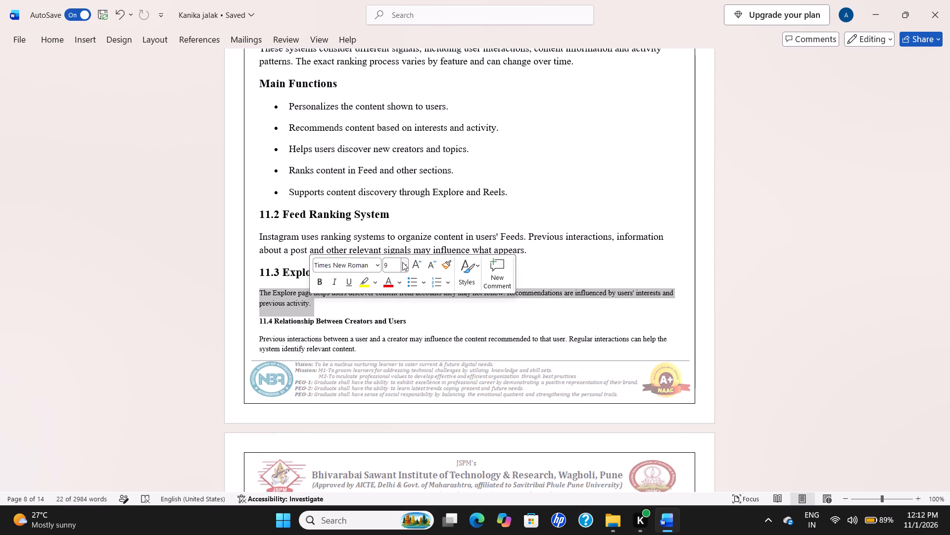
{"action": "left_click", "coordinate": [402, 262]}
{"action": "left_click", "coordinate": [399, 107]}
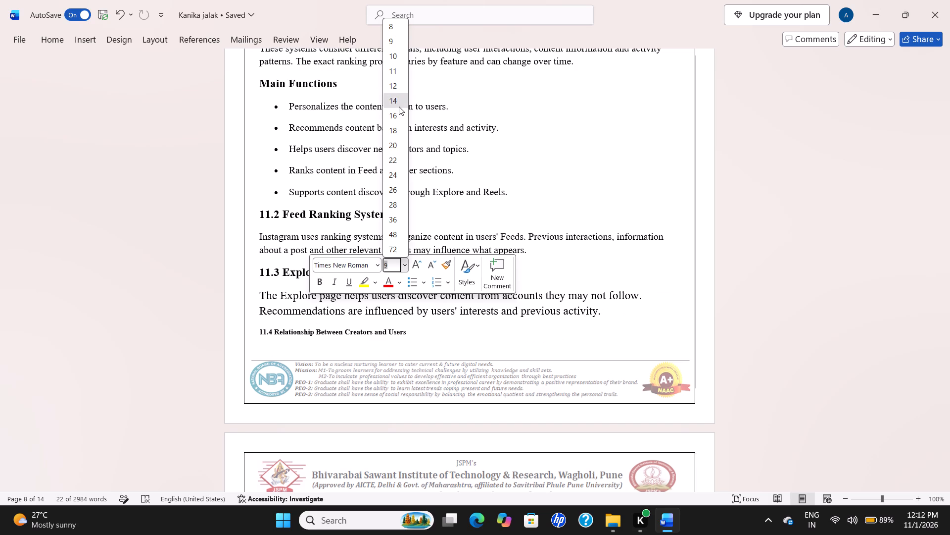
Select the heading "11.4 Relationship Between Creators and Users".
{"action": "left_click", "coordinate": [408, 333]}
{"action": "left_click_drag", "start_coordinate": [408, 333], "coordinate": [270, 346]}
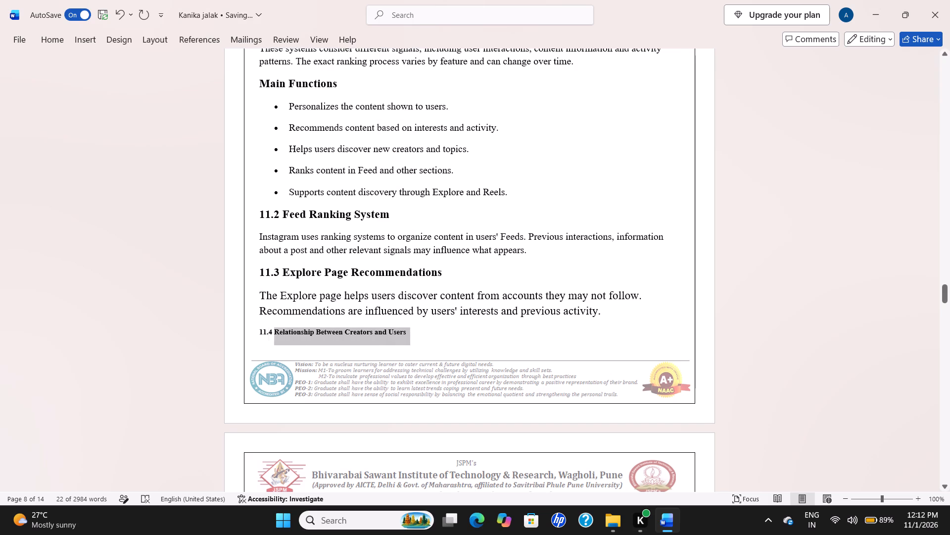
Set the font size of the heading "11.4 Relationship Between Creators and Users" to 12.
{"action": "left_click_drag", "start_coordinate": [270, 346], "coordinate": [254, 347]}
{"action": "left_click", "coordinate": [348, 310]}
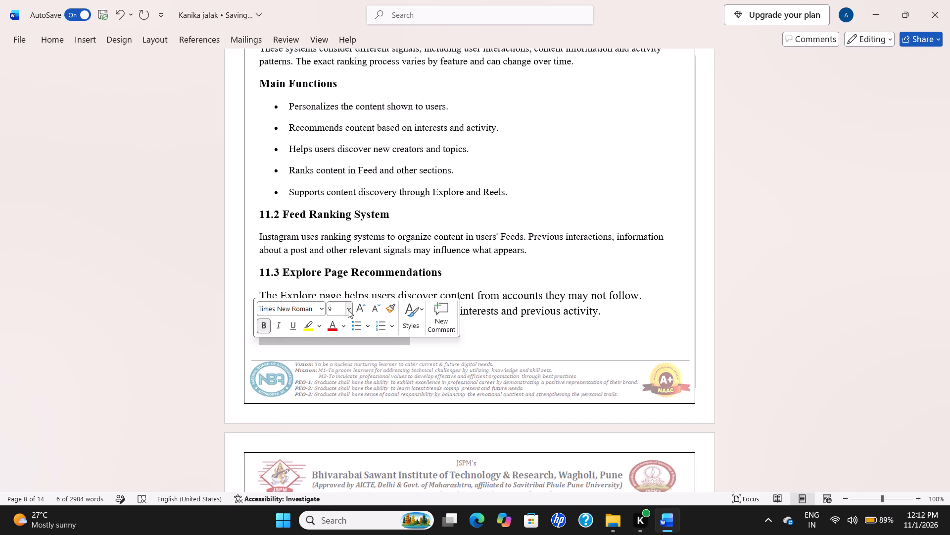
{"action": "left_click", "coordinate": [344, 131]}
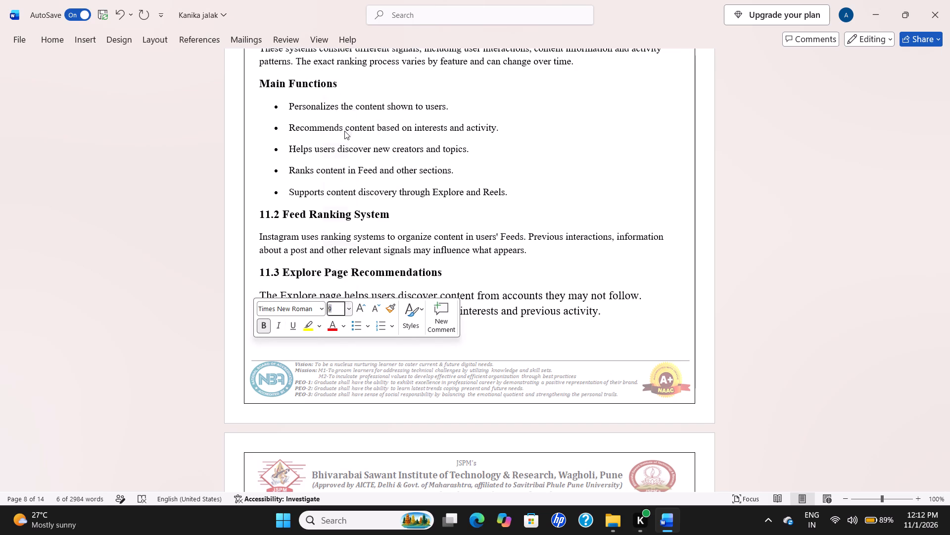
{"action": "left_click", "coordinate": [427, 336]}
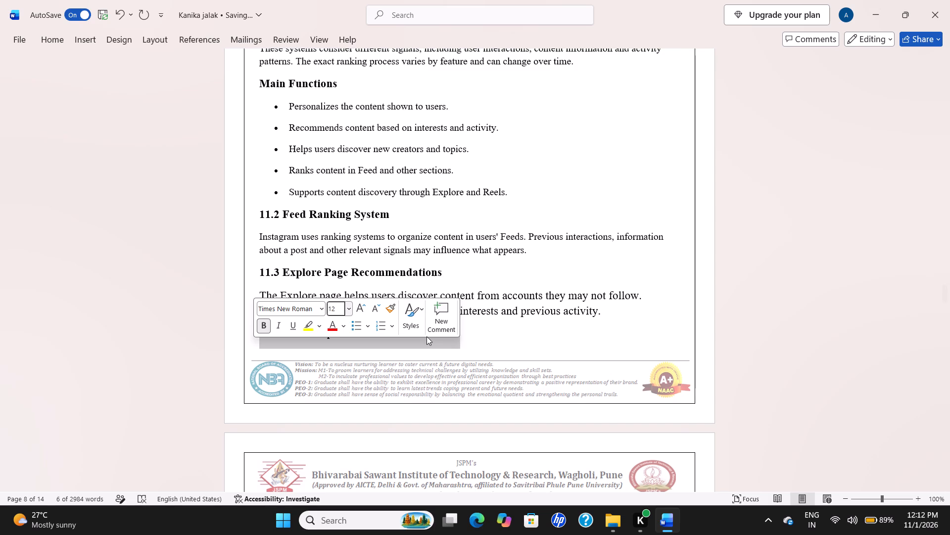
Deselect the heading "11.4 Relationship Between Creators and Users" to finish its font size change.
{"action": "left_click", "coordinate": [426, 348]}
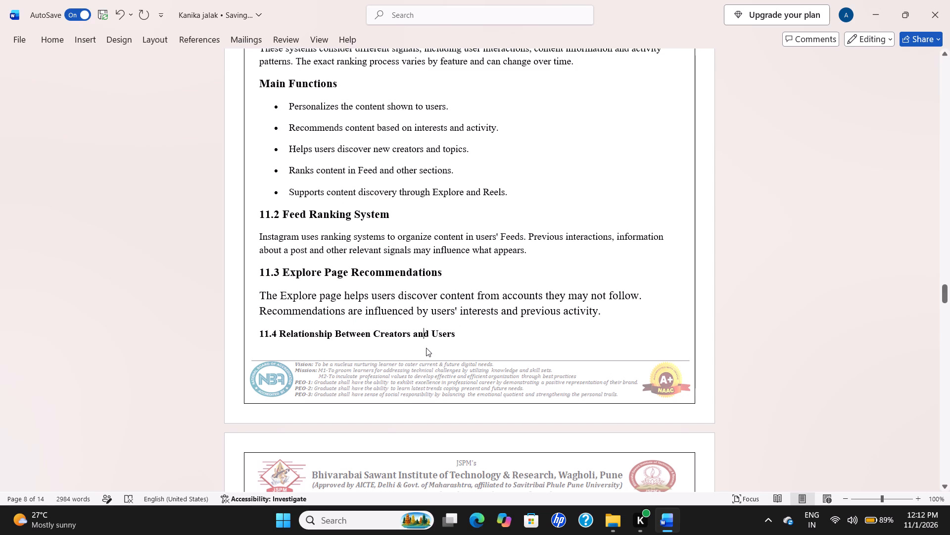
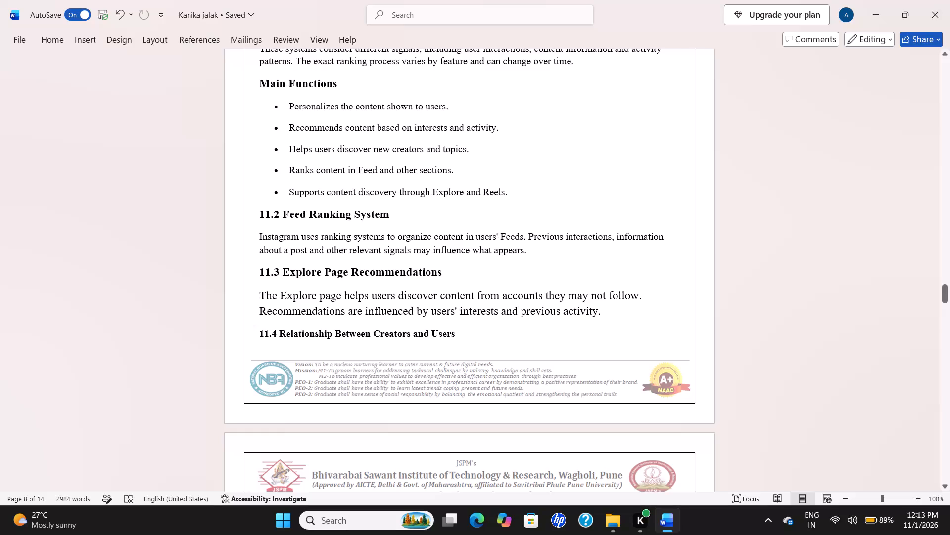
Select the heading "11.4 Relationship Between Creators and Users" and open its font size choices.
{"action": "left_click_drag", "start_coordinate": [459, 333], "coordinate": [238, 333]}
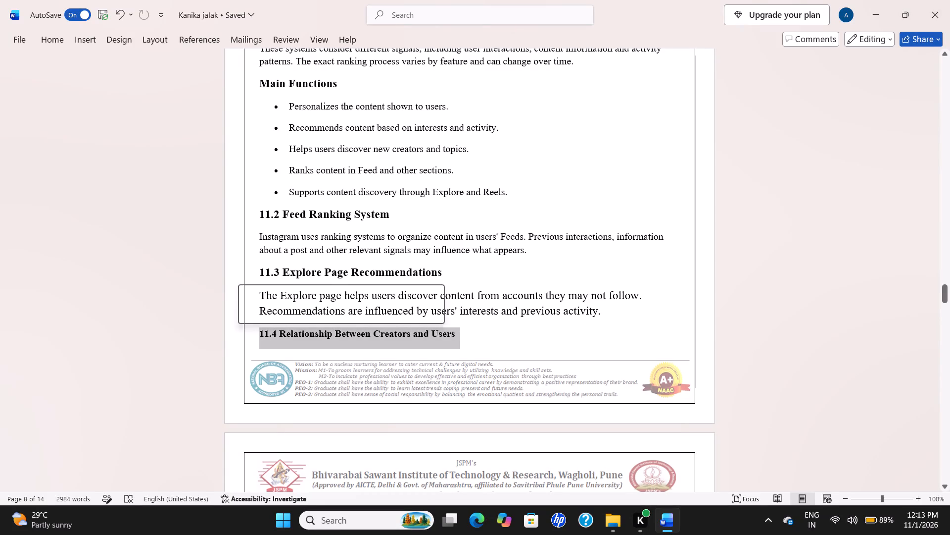
{"action": "left_click", "coordinate": [331, 298]}
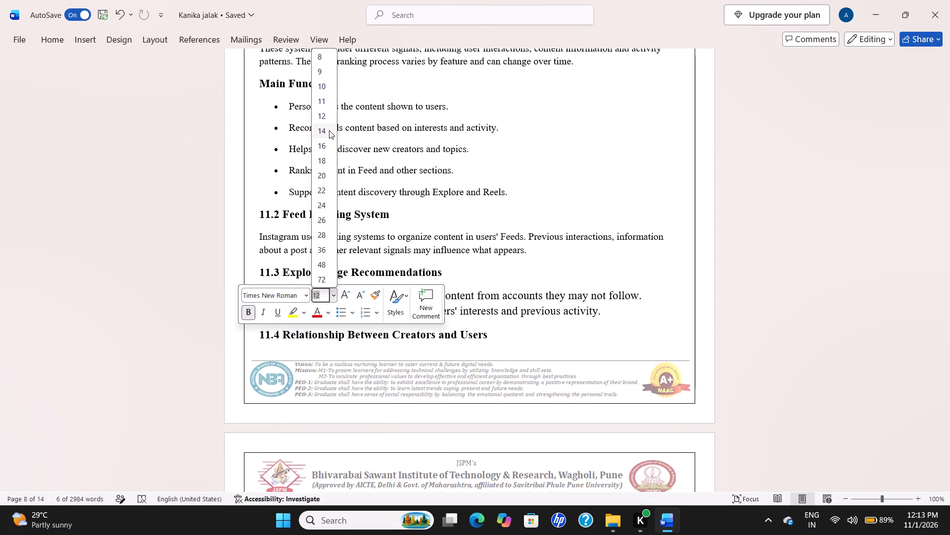
Set the font size of the heading "11.4 Relationship Between Creators and Users" to 14.
{"action": "left_click", "coordinate": [329, 130]}
{"action": "left_click", "coordinate": [373, 438]}
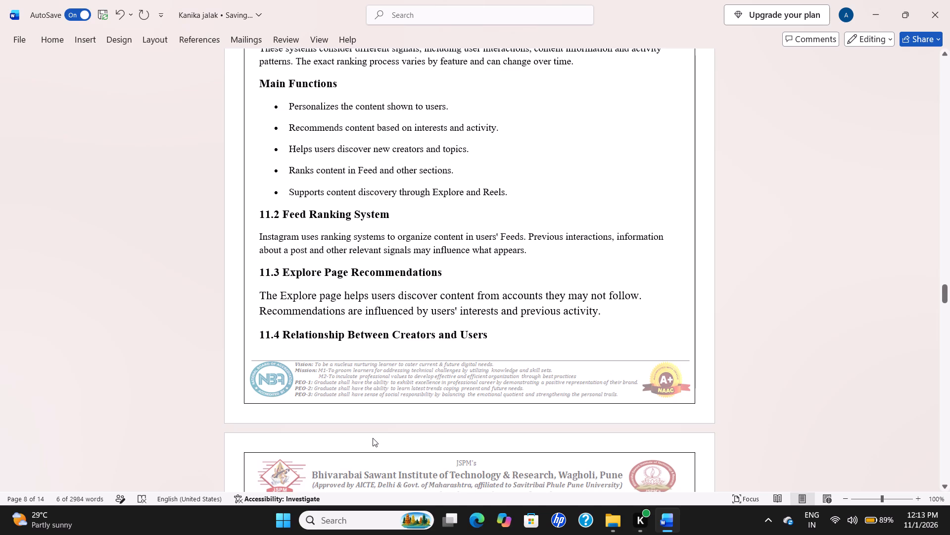
Set the font size of the paragraph beginning "Previous interactions between a user and a creator" to 12.
{"action": "scroll", "coordinate": [373, 438], "scroll_direction": "down", "scroll_amount": 1}
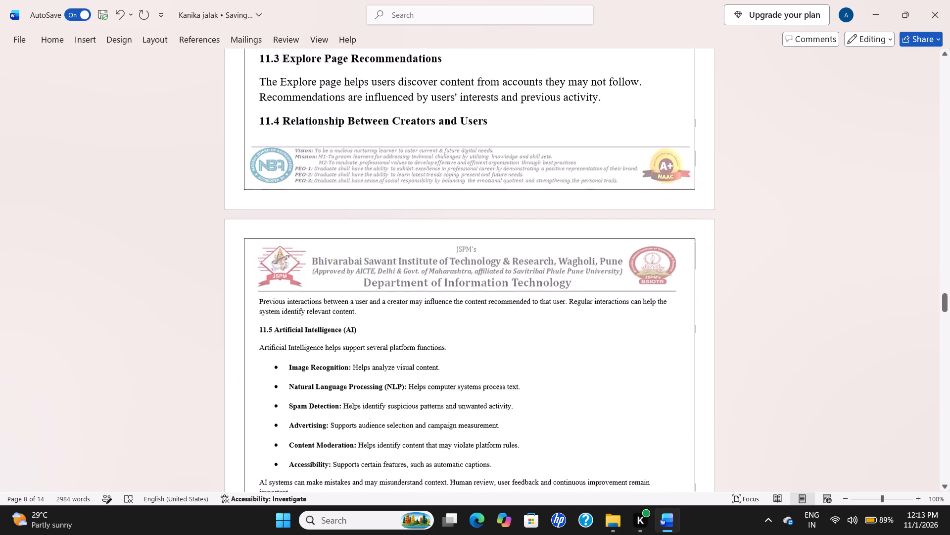
{"action": "left_click", "coordinate": [373, 438]}
{"action": "scroll", "coordinate": [373, 438], "scroll_direction": "down", "scroll_amount": 2}
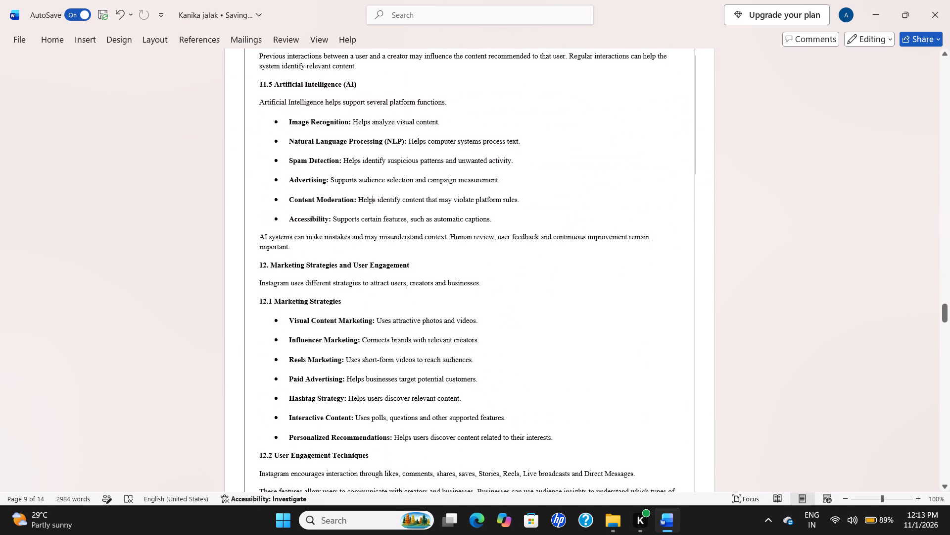
{"action": "scroll", "coordinate": [373, 438], "scroll_direction": "up", "scroll_amount": 1}
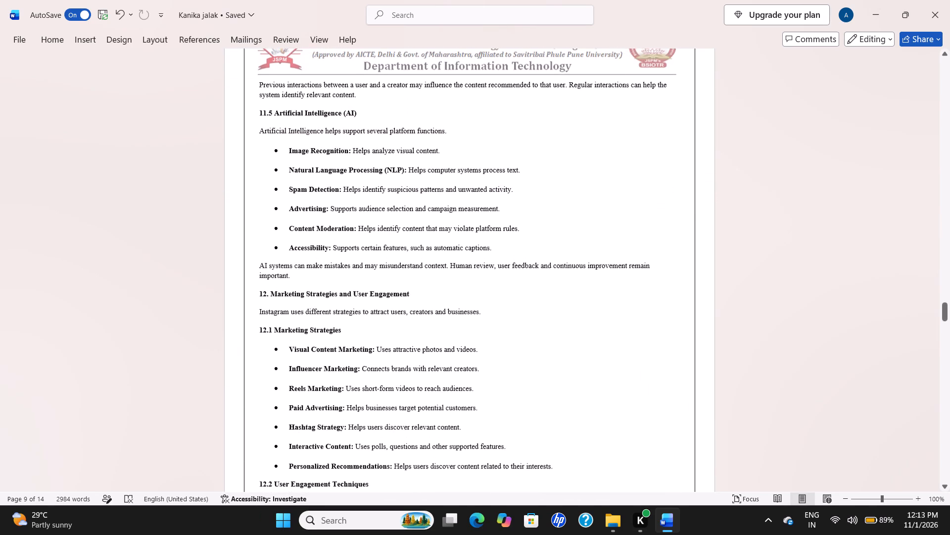
{"action": "scroll", "coordinate": [373, 438], "scroll_direction": "up", "scroll_amount": 2}
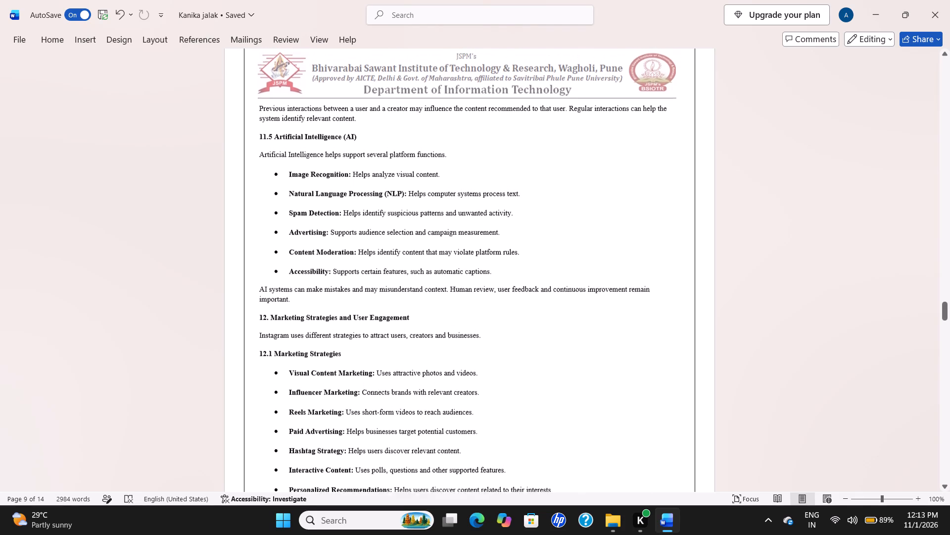
{"action": "scroll", "coordinate": [373, 438], "scroll_direction": "up", "scroll_amount": 2}
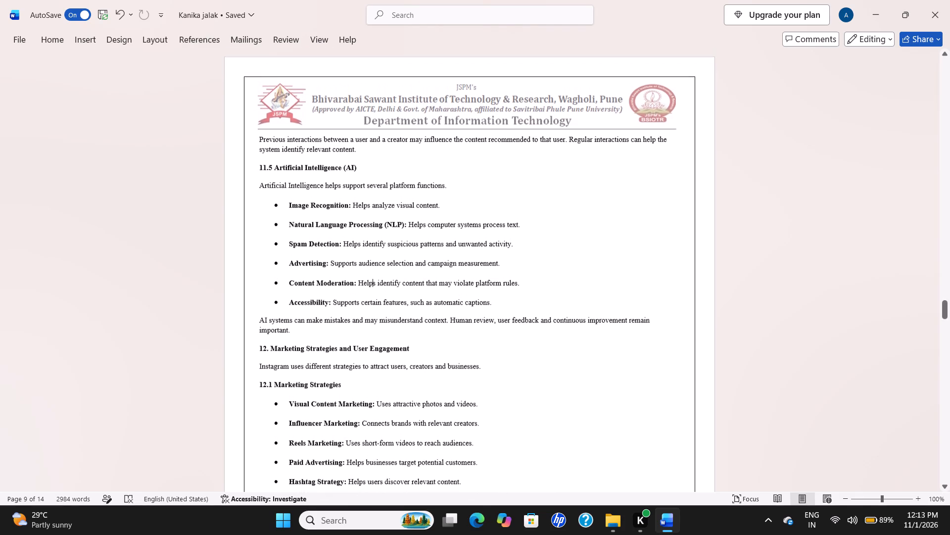
{"action": "scroll", "coordinate": [373, 438], "scroll_direction": "up", "scroll_amount": 1}
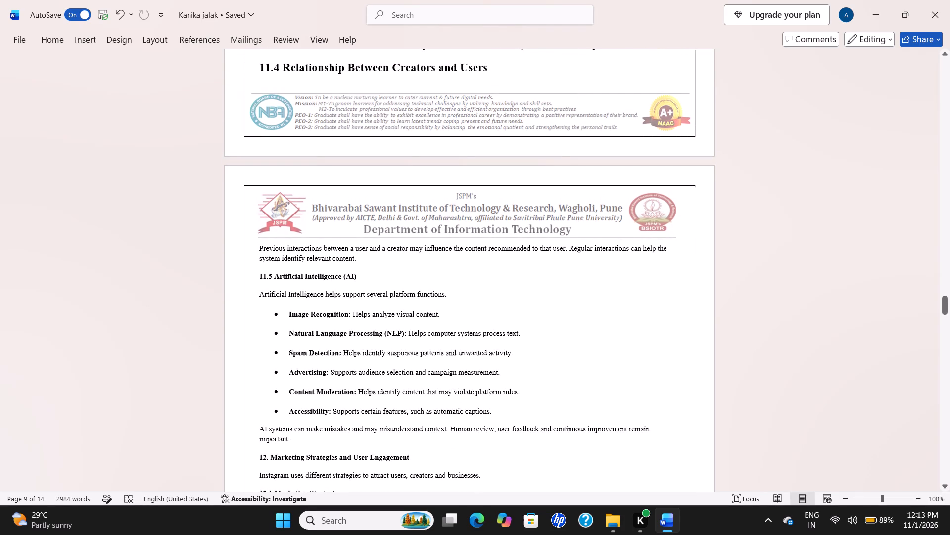
{"action": "left_click", "coordinate": [259, 247]}
{"action": "left_click_drag", "start_coordinate": [259, 247], "coordinate": [347, 258]}
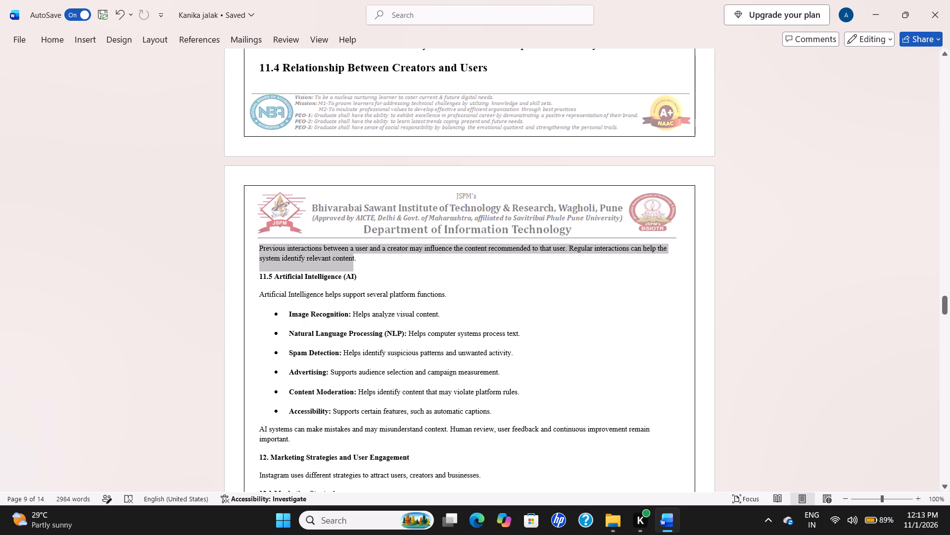
{"action": "left_click_drag", "start_coordinate": [347, 258], "coordinate": [358, 259]}
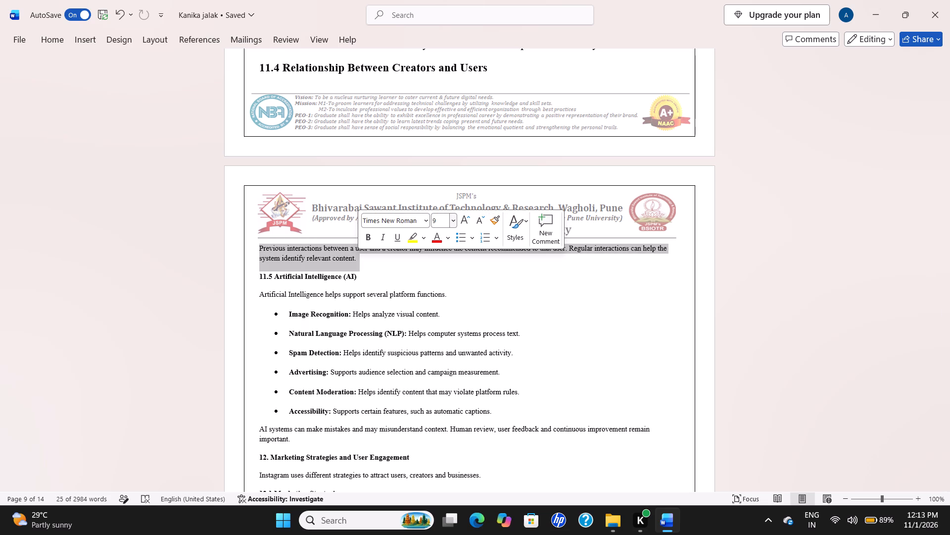
{"action": "left_click", "coordinate": [457, 220]}
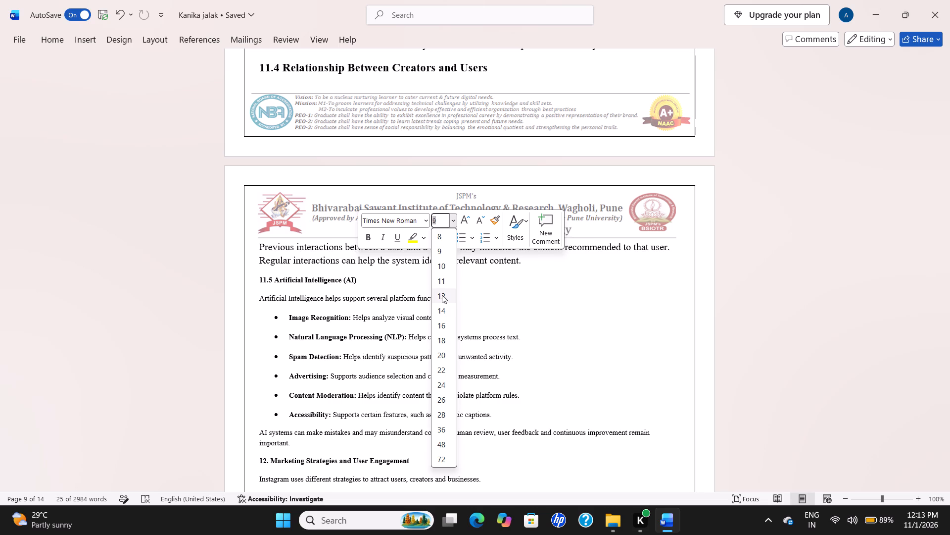
{"action": "left_click", "coordinate": [442, 295]}
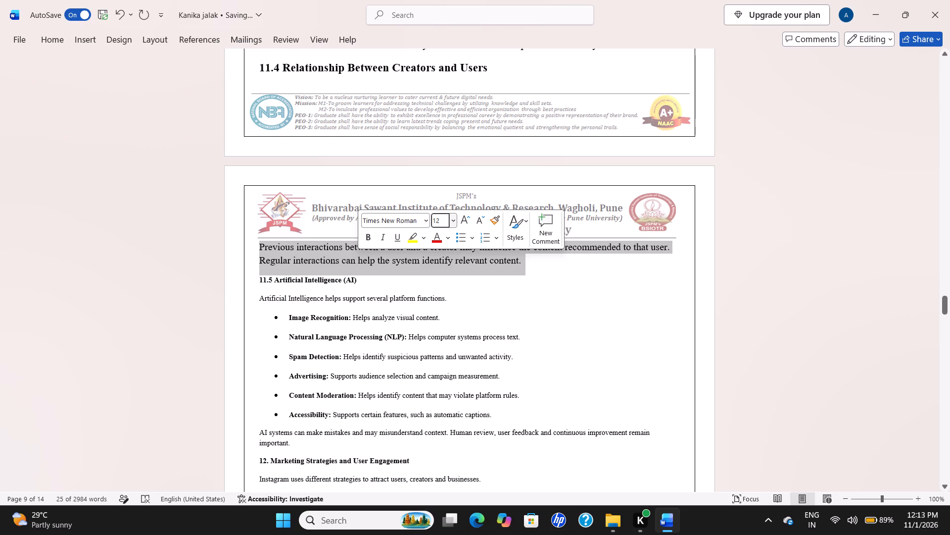
Set the font size of the heading "11.5 Artificial Intelligence (AI)" to 14.
{"action": "left_click_drag", "start_coordinate": [359, 277], "coordinate": [257, 286]}
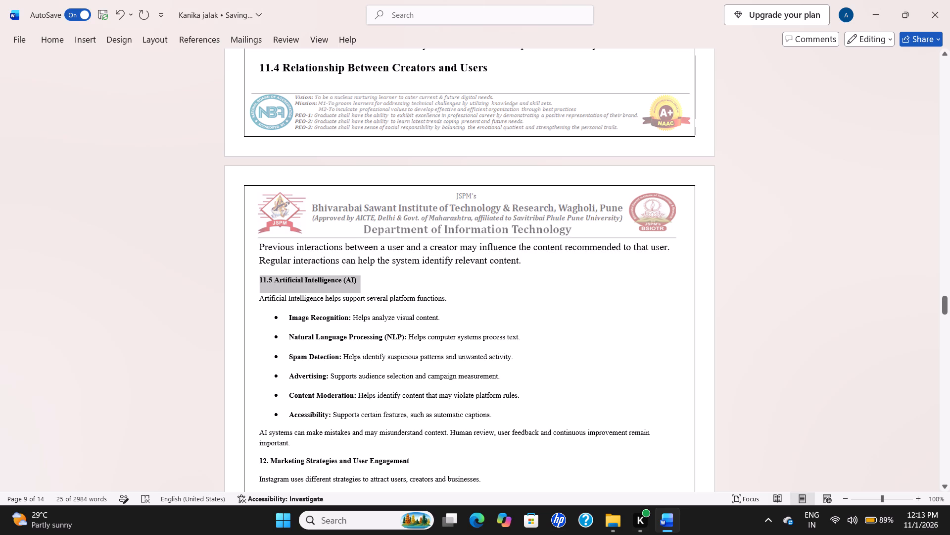
{"action": "left_click_drag", "start_coordinate": [257, 286], "coordinate": [256, 286]}
{"action": "left_click", "coordinate": [350, 251]}
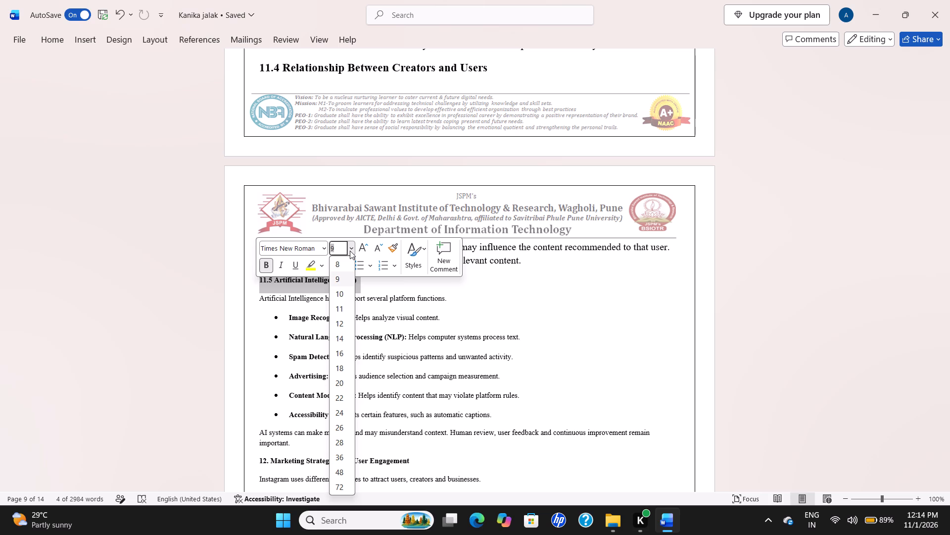
{"action": "left_click", "coordinate": [343, 338]}
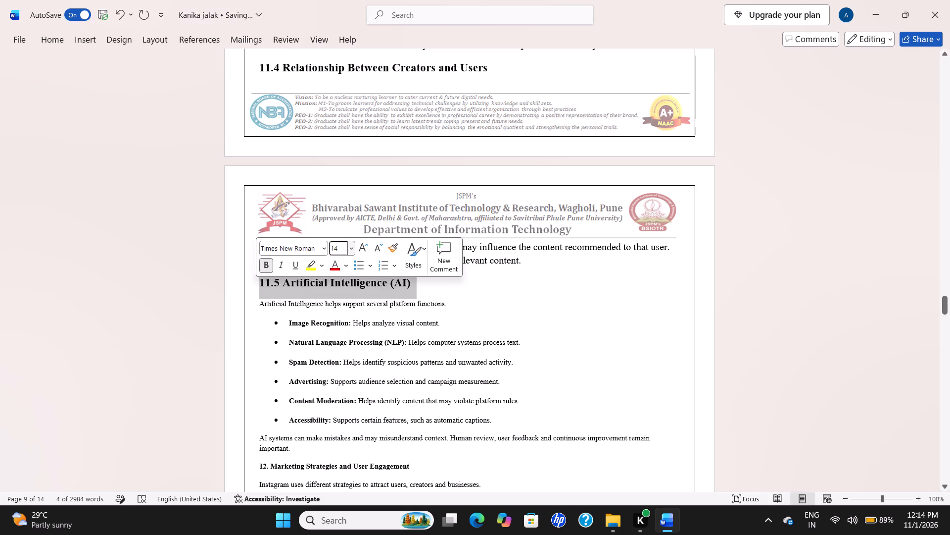
{"action": "left_click", "coordinate": [343, 338]}
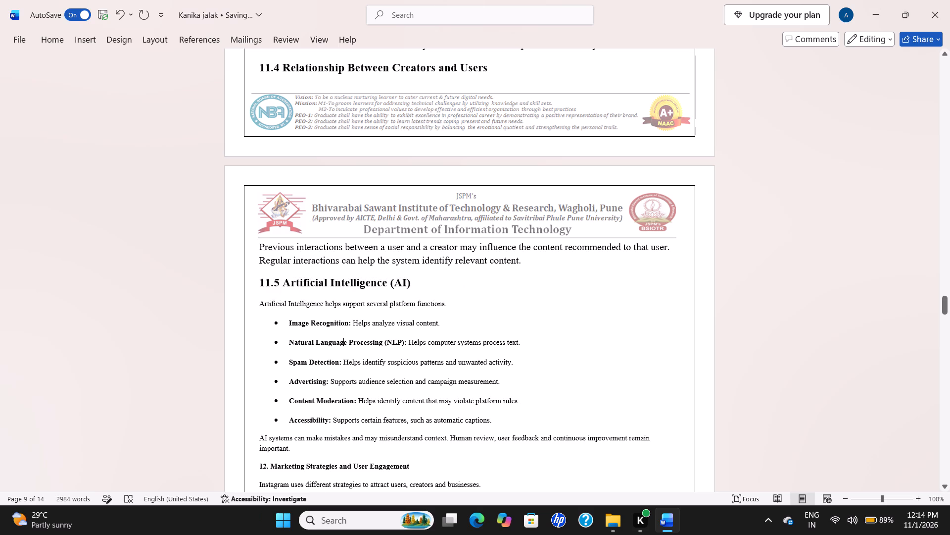
Set the font size of the sentence "Artificial Intelligence helps support several platform functions" to 12.
{"action": "left_click", "coordinate": [262, 303]}
{"action": "left_click_drag", "start_coordinate": [262, 303], "coordinate": [441, 307]}
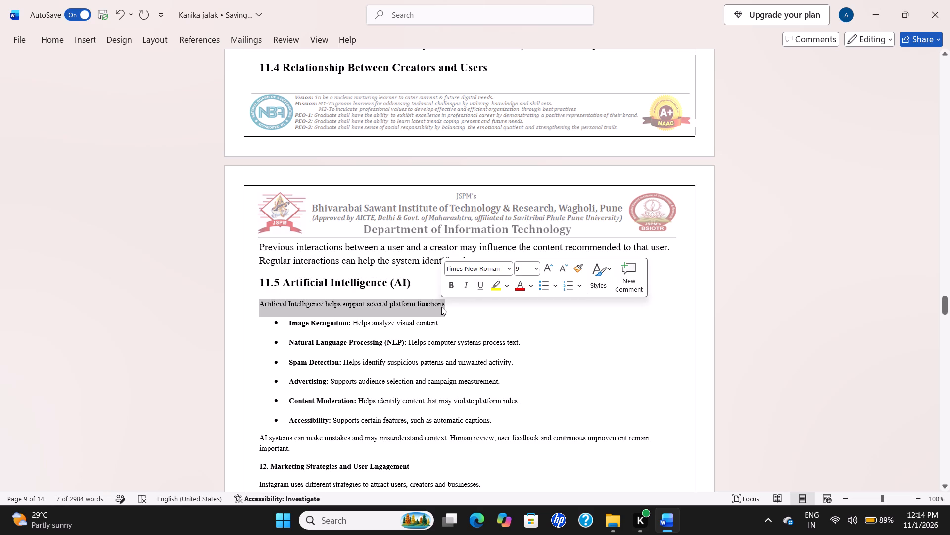
{"action": "left_click", "coordinate": [537, 264]}
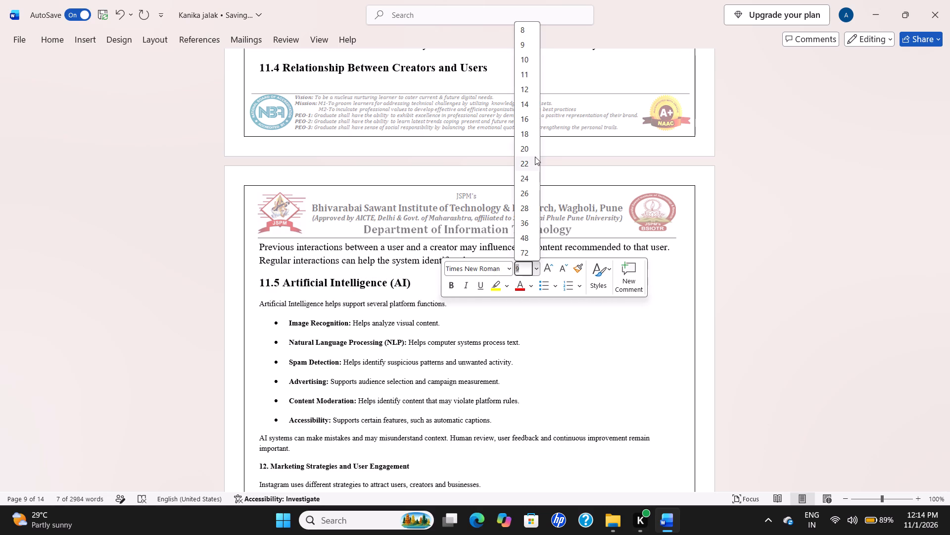
{"action": "left_click", "coordinate": [529, 94]}
Set the font size of section 11.5's bullet list and its closing paragraph about AI systems making mistakes to 12.
{"action": "scroll", "coordinate": [529, 94], "scroll_direction": "down", "scroll_amount": 1}
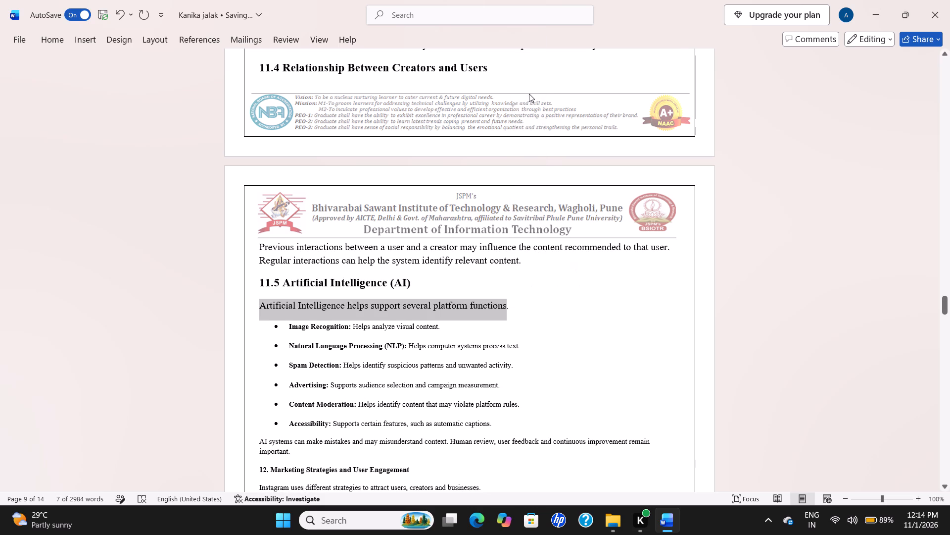
{"action": "scroll", "coordinate": [529, 94], "scroll_direction": "down", "scroll_amount": 2}
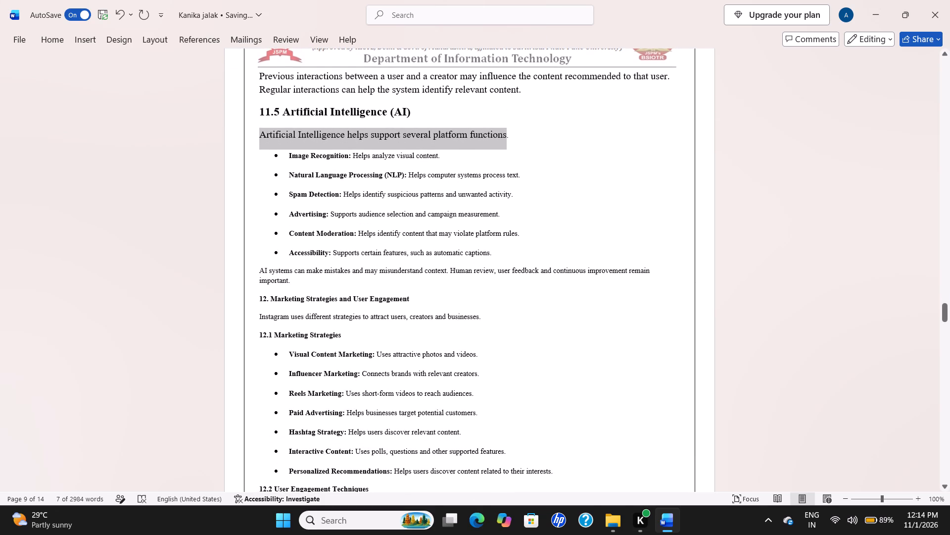
{"action": "left_click_drag", "start_coordinate": [283, 155], "coordinate": [367, 273]}
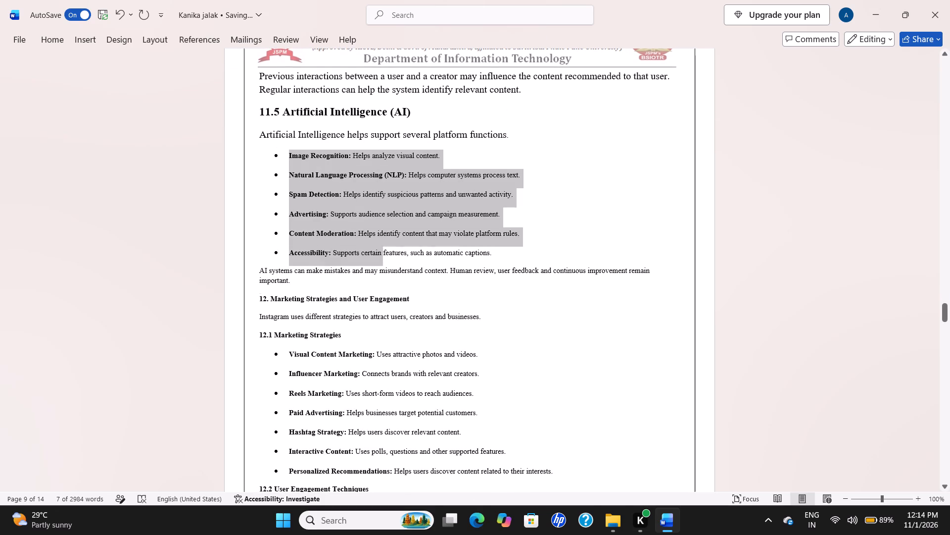
{"action": "left_click_drag", "start_coordinate": [367, 273], "coordinate": [358, 281]}
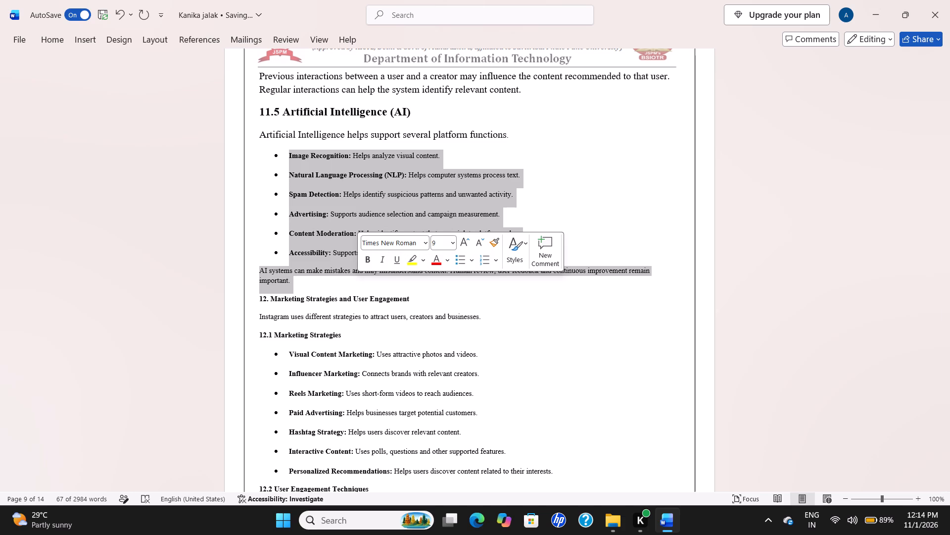
{"action": "left_click", "coordinate": [455, 239]}
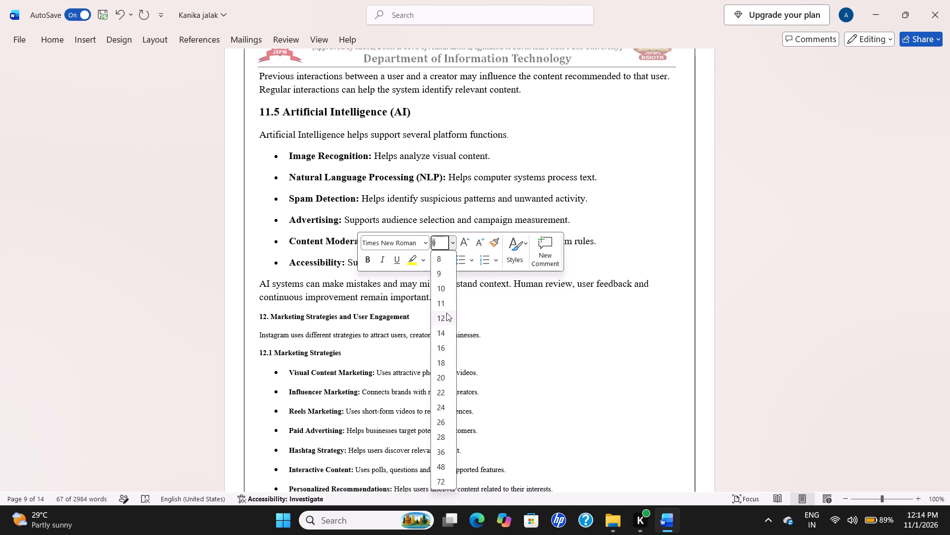
{"action": "left_click", "coordinate": [446, 313]}
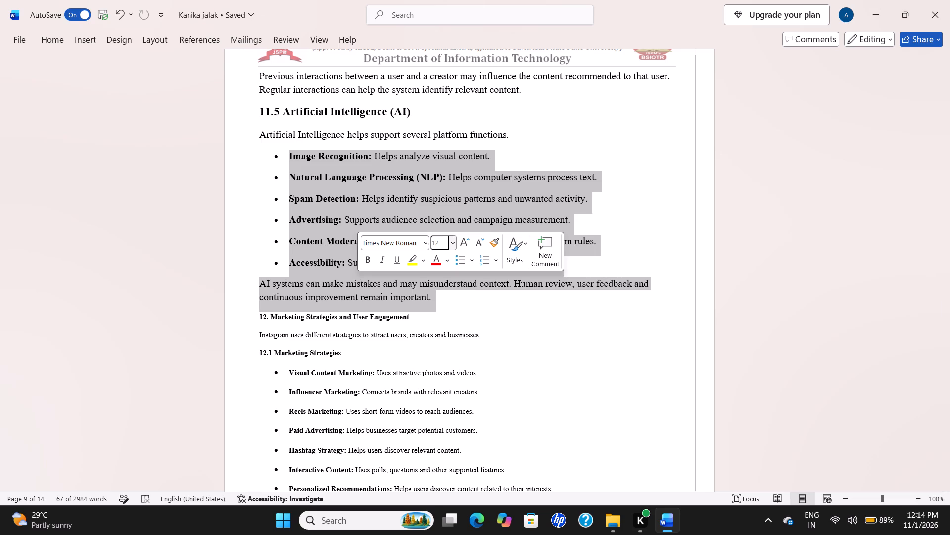
{"action": "left_click", "coordinate": [446, 313]}
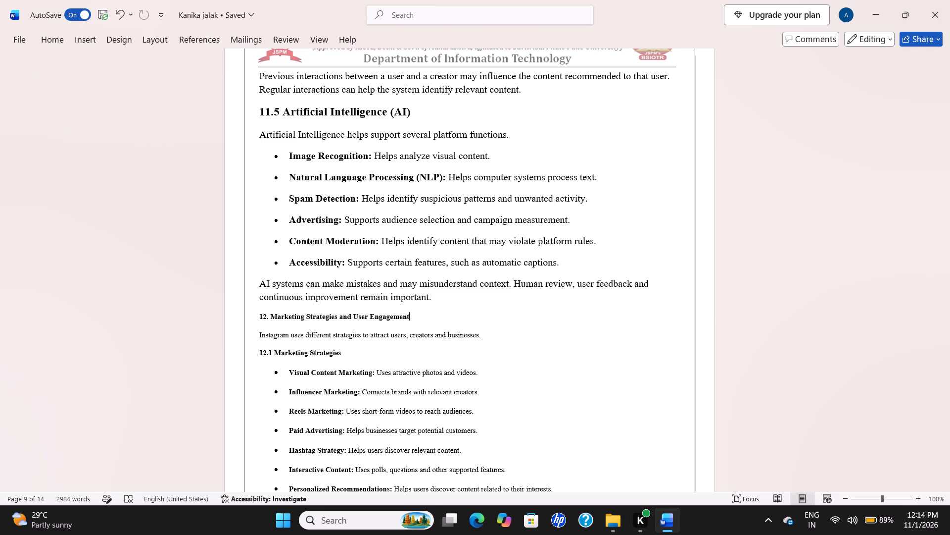
Set the font size of the heading "12. Marketing Strategies and User Engagement" to 14.
{"action": "left_click", "coordinate": [446, 313]}
{"action": "left_click_drag", "start_coordinate": [446, 313], "coordinate": [367, 322]}
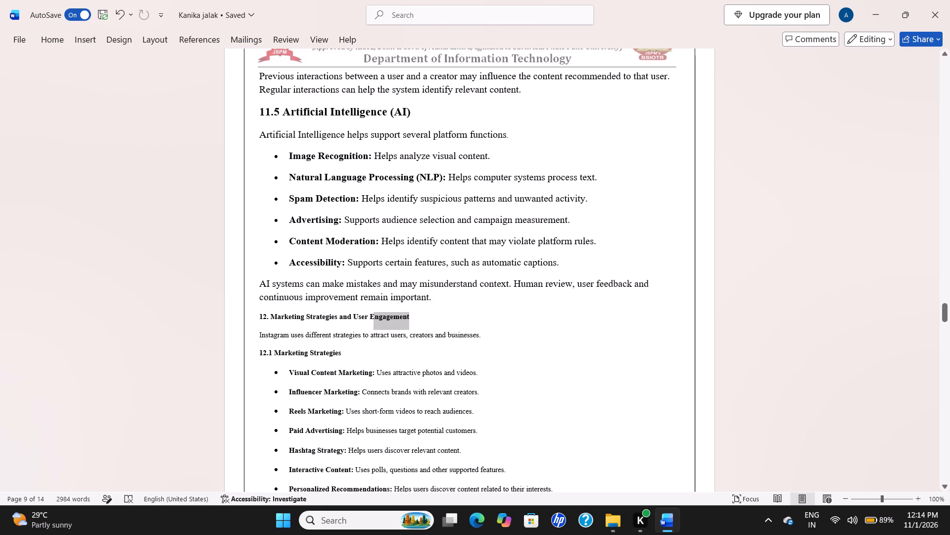
{"action": "left_click_drag", "start_coordinate": [367, 322], "coordinate": [281, 319]}
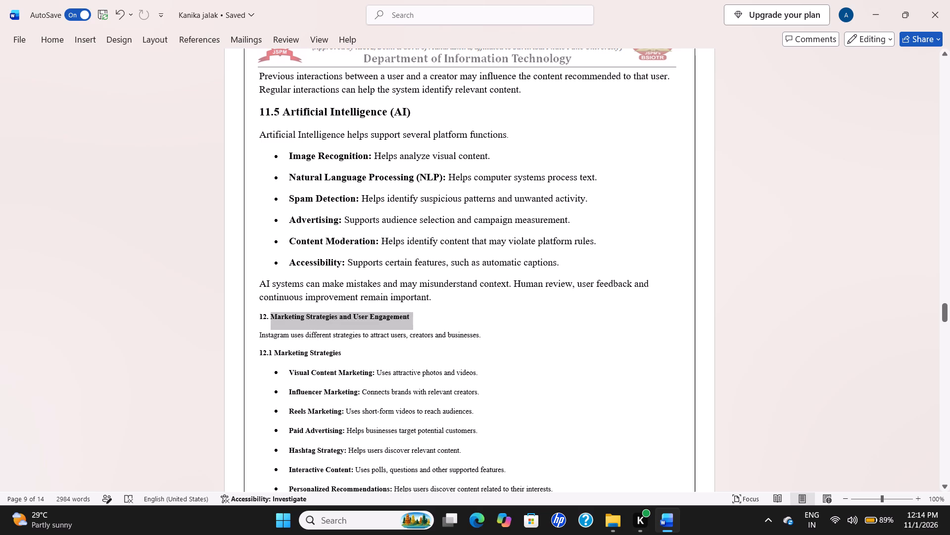
{"action": "left_click_drag", "start_coordinate": [281, 319], "coordinate": [259, 316]}
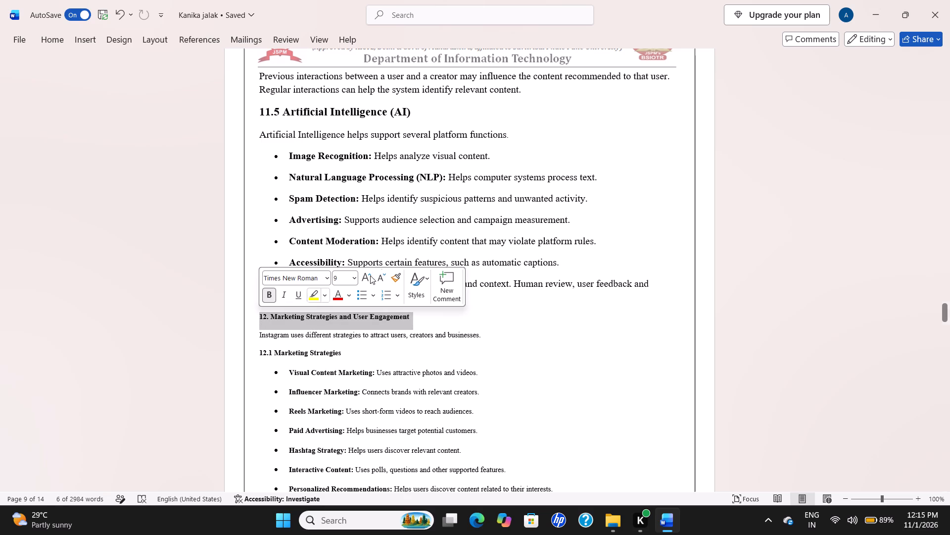
{"action": "left_click", "coordinate": [356, 276]}
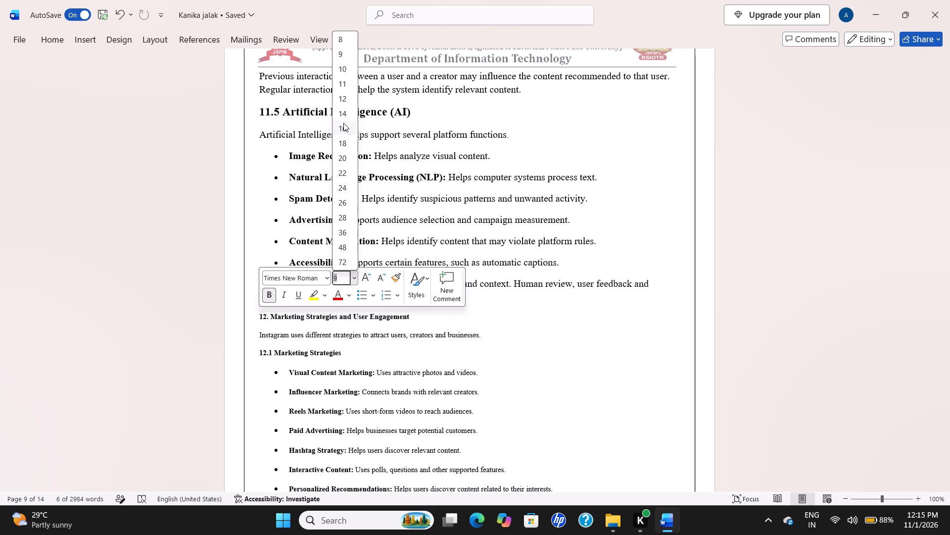
Set the font size of the selected heading "12. Marketing Strategies and User Engagement" to 14.
{"action": "left_click", "coordinate": [346, 118]}
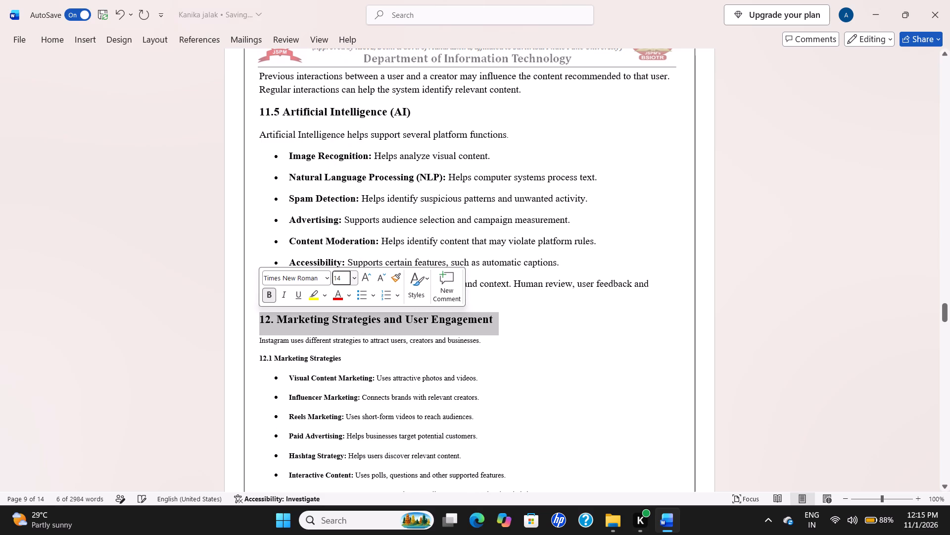
Set the font size of section 12's introductory sentence, "Instagram uses different strategies to attract users, creators and businesses", to 12.
{"action": "left_click", "coordinate": [259, 339]}
{"action": "left_click_drag", "start_coordinate": [259, 339], "coordinate": [482, 346]}
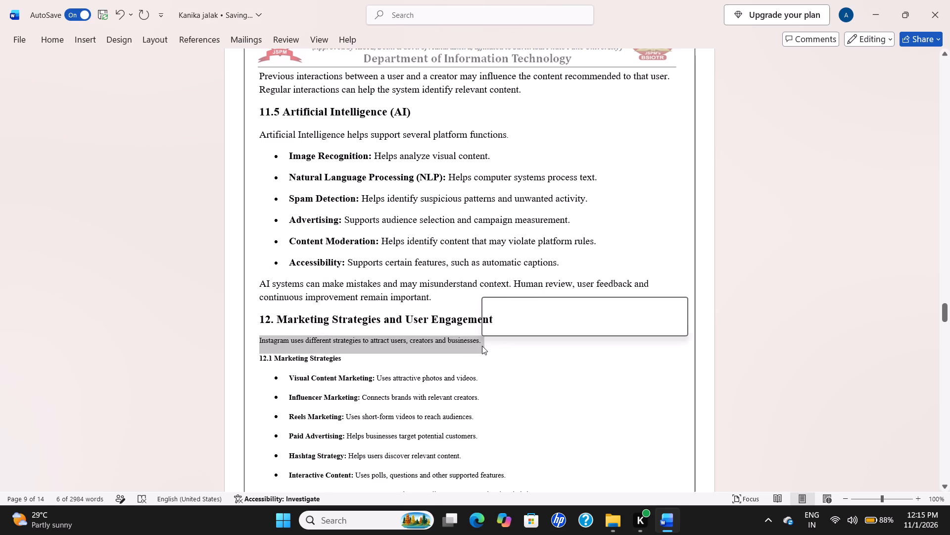
{"action": "left_click", "coordinate": [575, 309]}
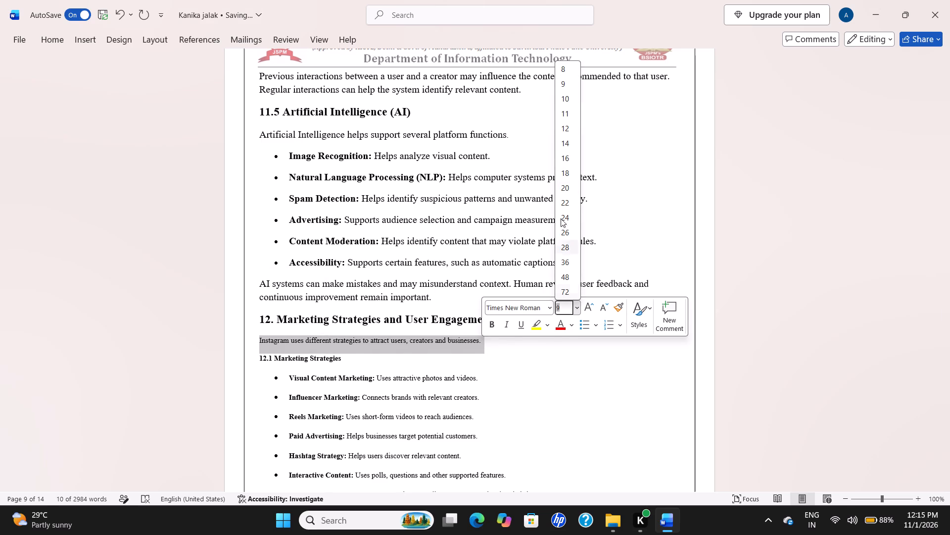
{"action": "left_click", "coordinate": [566, 132]}
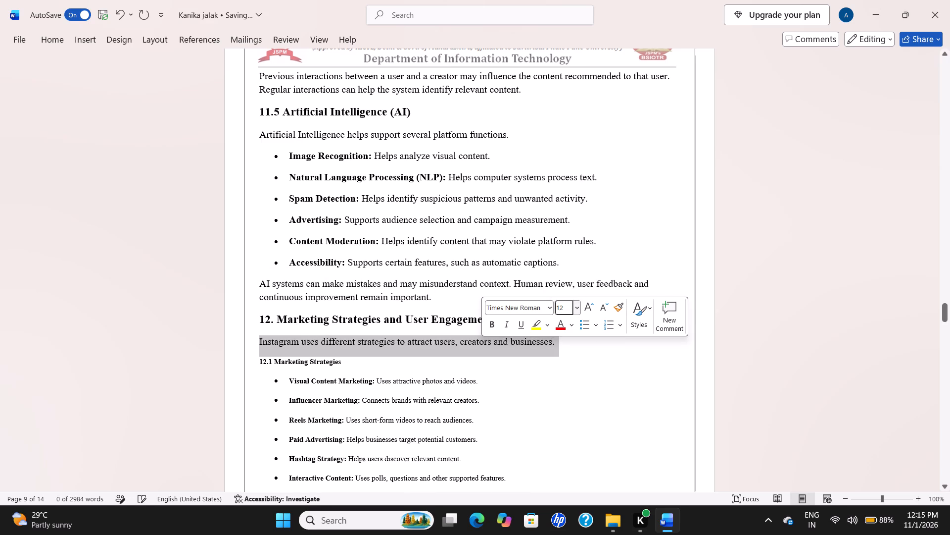
{"action": "left_click", "coordinate": [550, 361]}
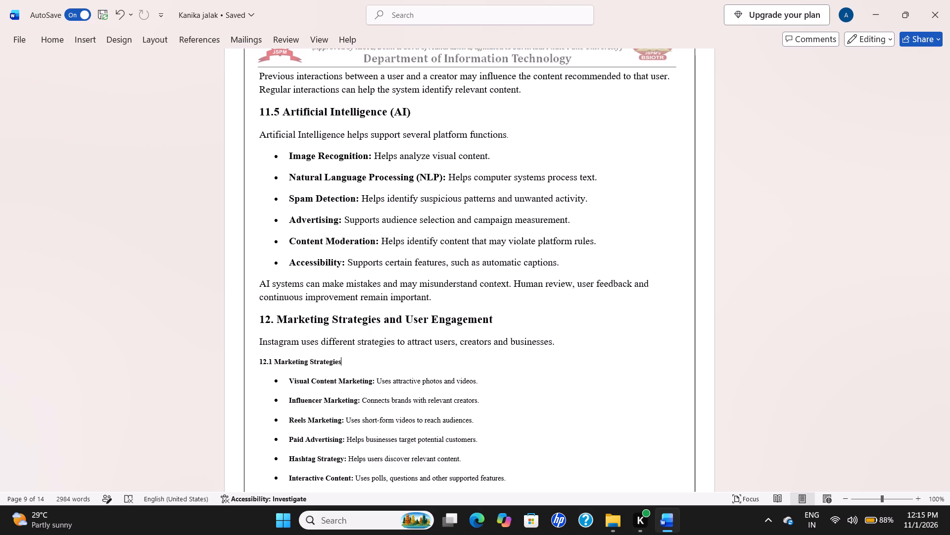
{"action": "scroll", "coordinate": [548, 343], "scroll_direction": "down", "scroll_amount": 1}
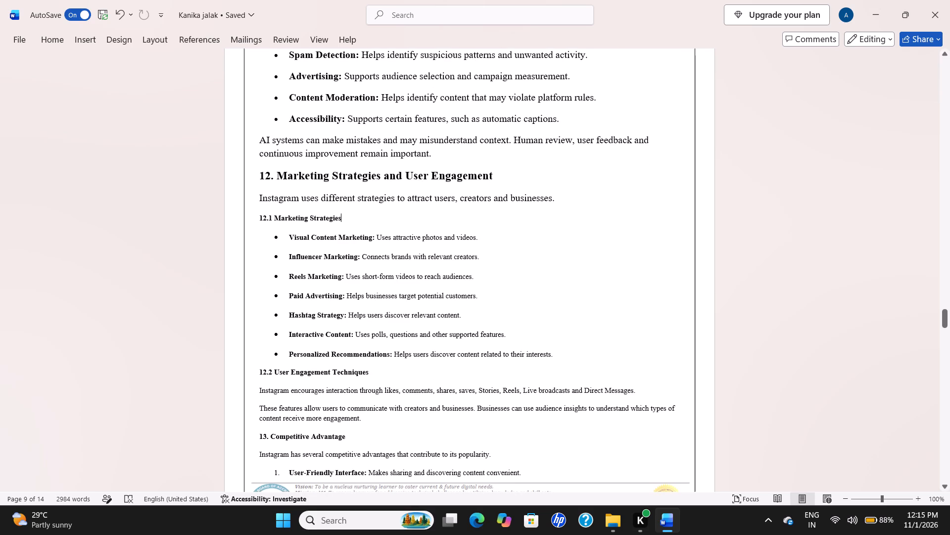
Set the font size of the heading "12.1 Marketing Strategies" to 14.
{"action": "left_click_drag", "start_coordinate": [341, 214], "coordinate": [248, 221]}
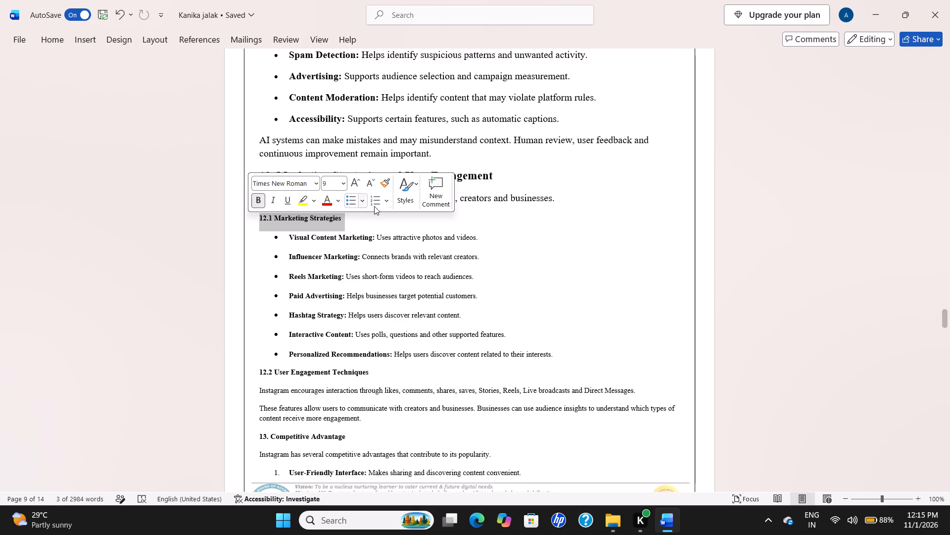
{"action": "left_click", "coordinate": [343, 184]}
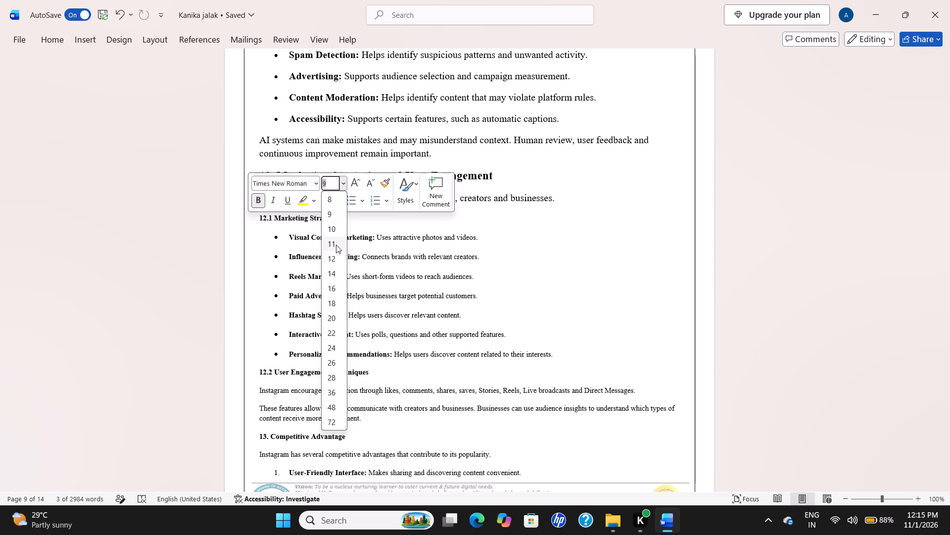
{"action": "left_click", "coordinate": [338, 270]}
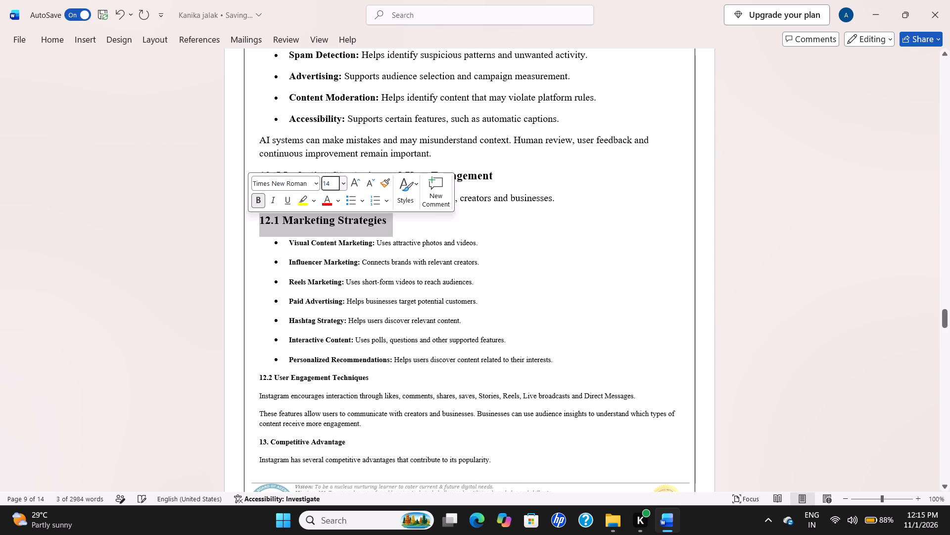
Set the font size of the bullet list under "12.1 Marketing Strategies" to 12.
{"action": "left_click", "coordinate": [288, 239]}
{"action": "left_click_drag", "start_coordinate": [288, 239], "coordinate": [563, 360]}
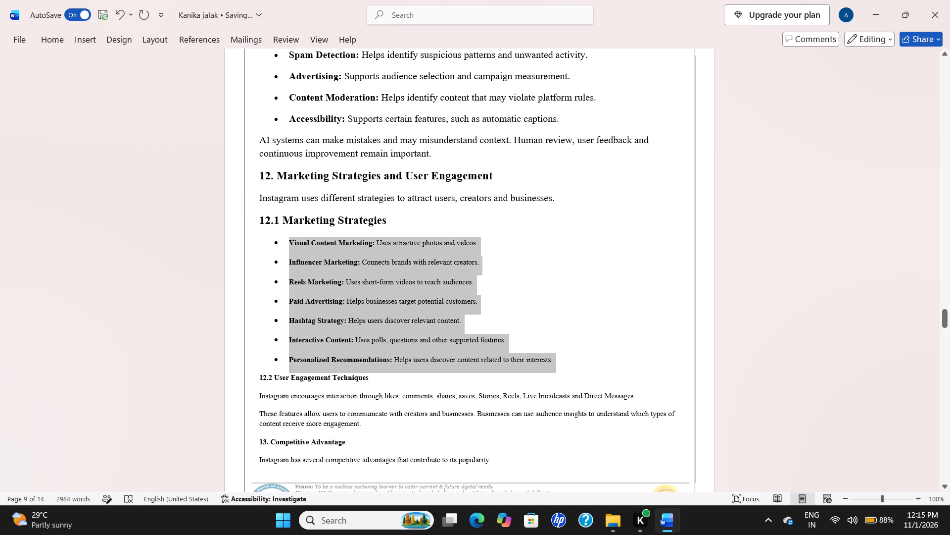
{"action": "left_click_drag", "start_coordinate": [563, 360], "coordinate": [564, 360]}
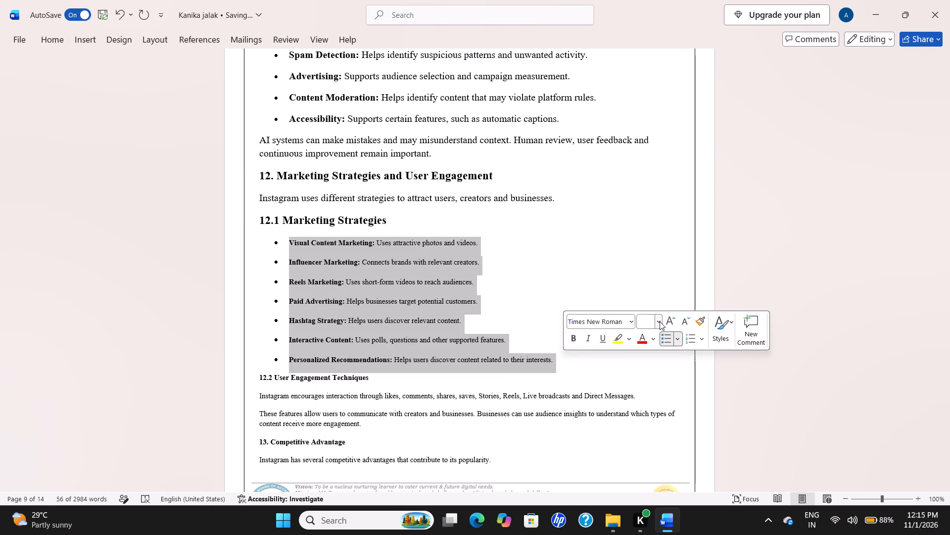
{"action": "left_click", "coordinate": [660, 321]}
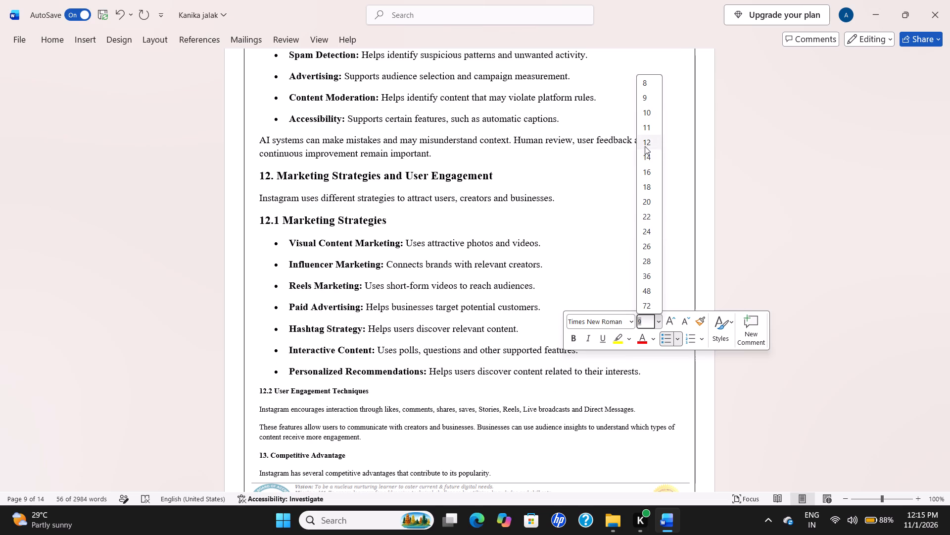
{"action": "left_click", "coordinate": [645, 146]}
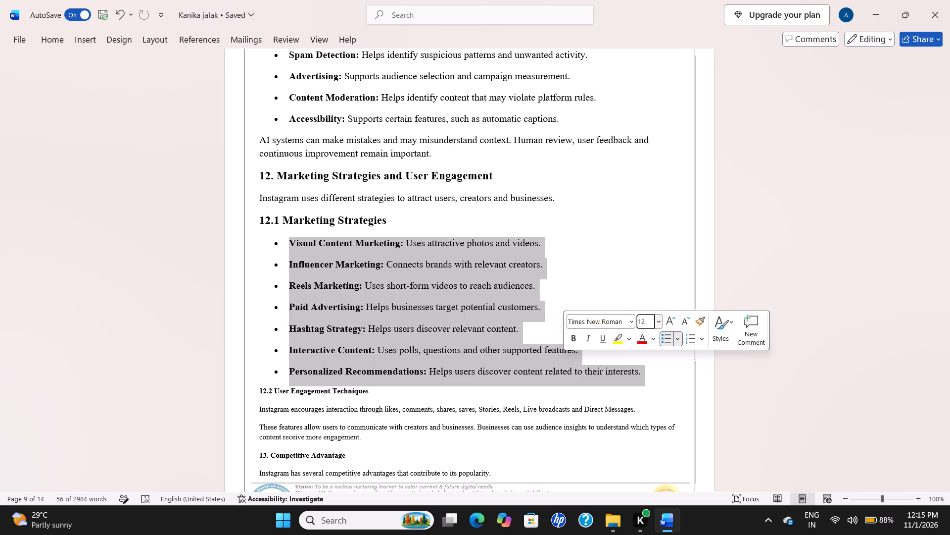
{"action": "left_click", "coordinate": [645, 200]}
Set the font size of the heading "12.2 User Engagement Techniques" to 14.
{"action": "scroll", "coordinate": [645, 200], "scroll_direction": "down", "scroll_amount": 2}
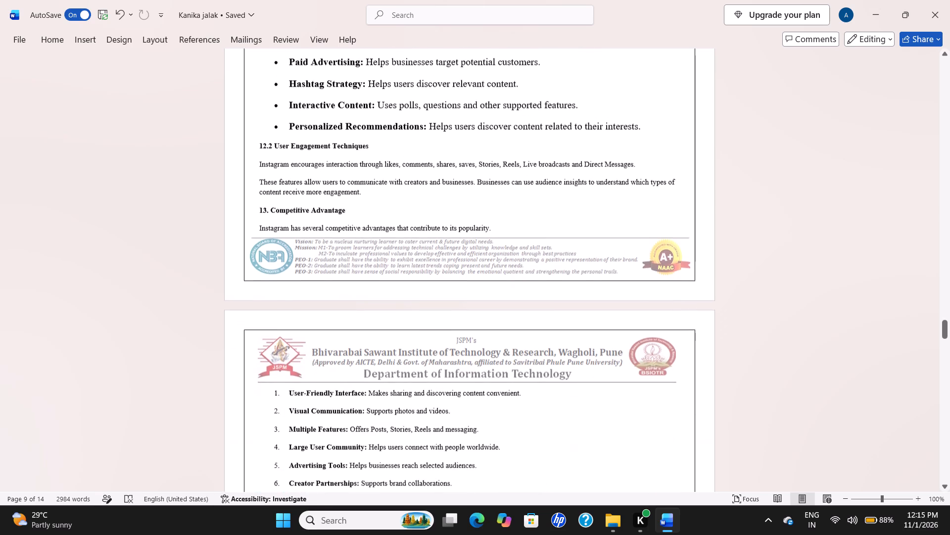
{"action": "scroll", "coordinate": [645, 200], "scroll_direction": "down", "scroll_amount": 1}
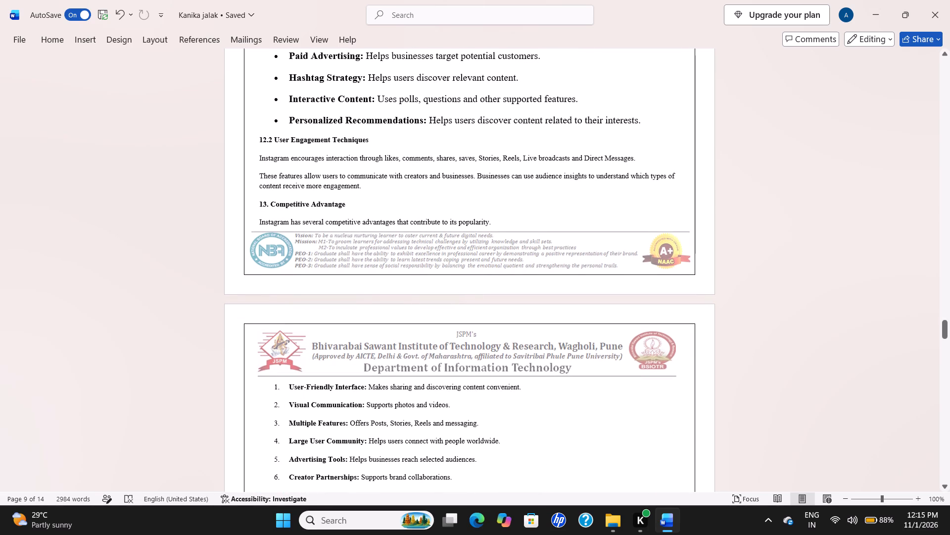
{"action": "left_click_drag", "start_coordinate": [367, 138], "coordinate": [230, 131]}
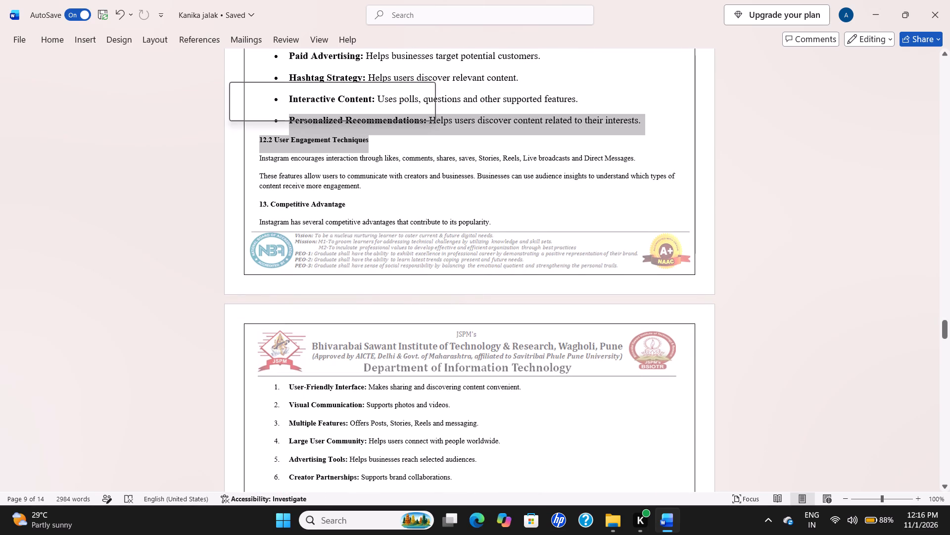
{"action": "left_click", "coordinate": [263, 141]}
{"action": "left_click", "coordinate": [263, 141]}
{"action": "left_click_drag", "start_coordinate": [263, 141], "coordinate": [376, 143]}
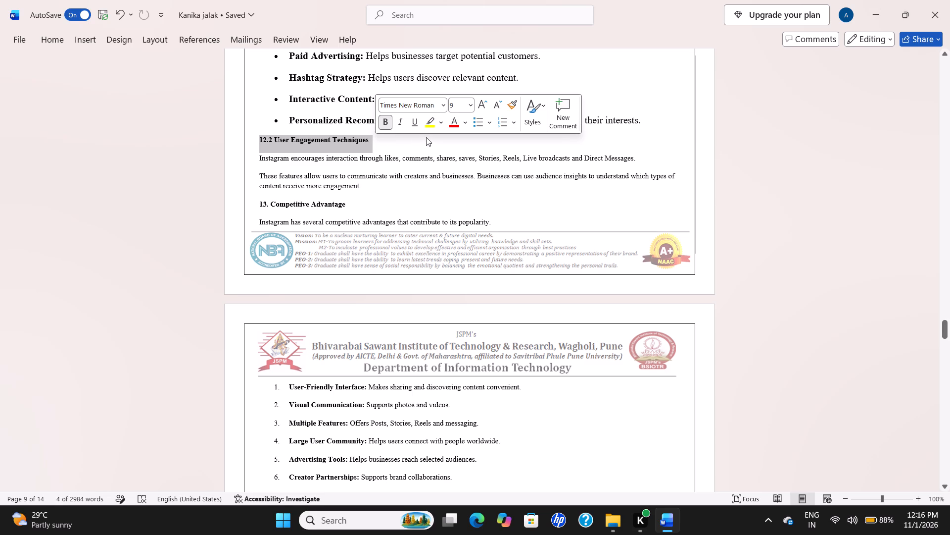
{"action": "left_click", "coordinate": [471, 108]}
{"action": "left_click", "coordinate": [463, 192]}
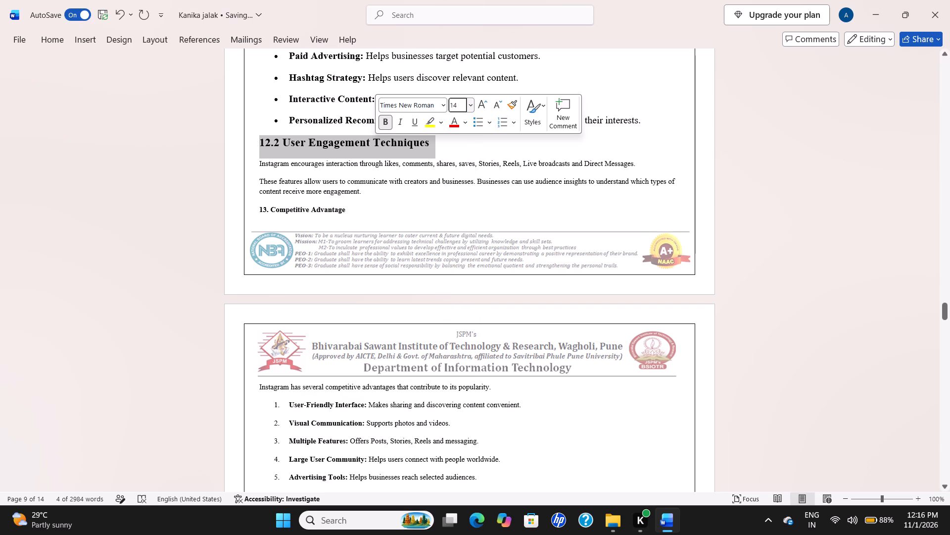
{"action": "left_click", "coordinate": [453, 212]}
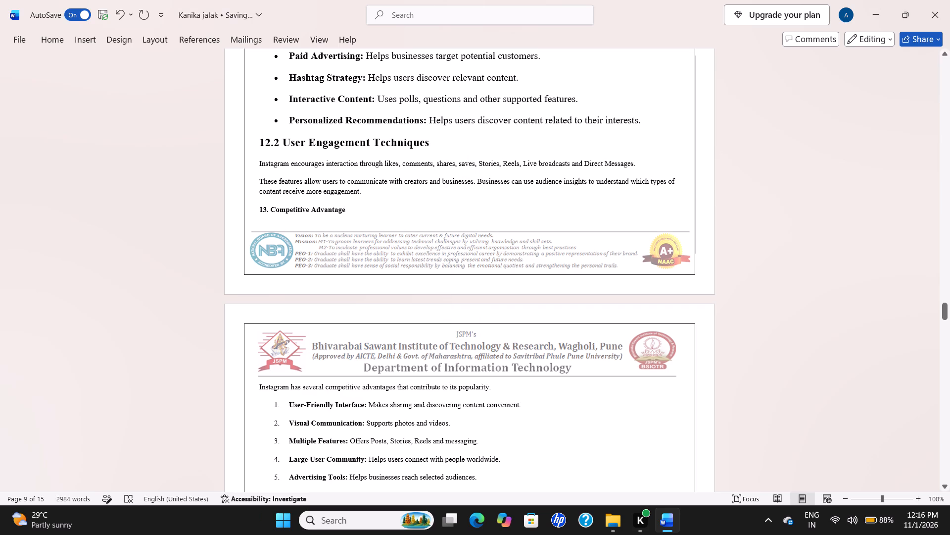
Set the font size of the two body paragraphs under "12.2 User Engagement Techniques" to 12.
{"action": "left_click_drag", "start_coordinate": [259, 167], "coordinate": [339, 200]}
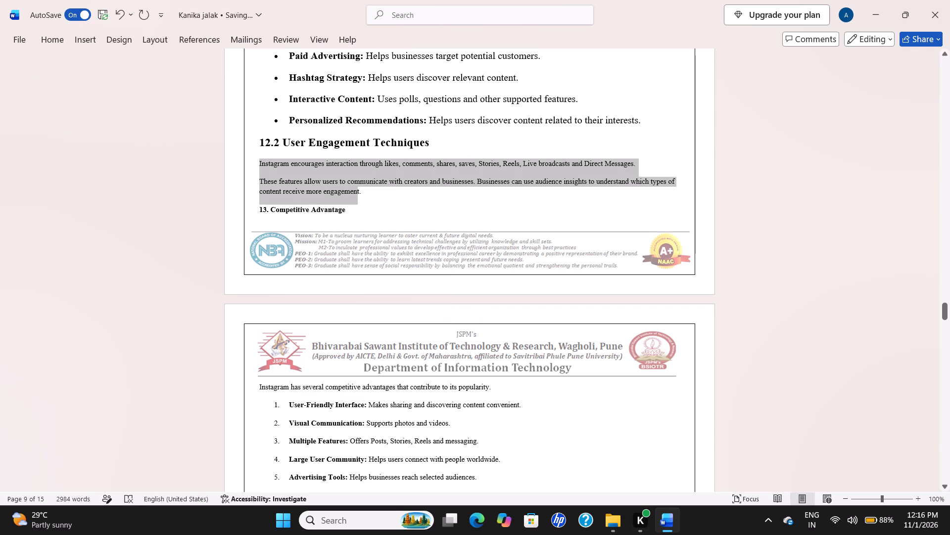
{"action": "left_click_drag", "start_coordinate": [339, 200], "coordinate": [350, 198]}
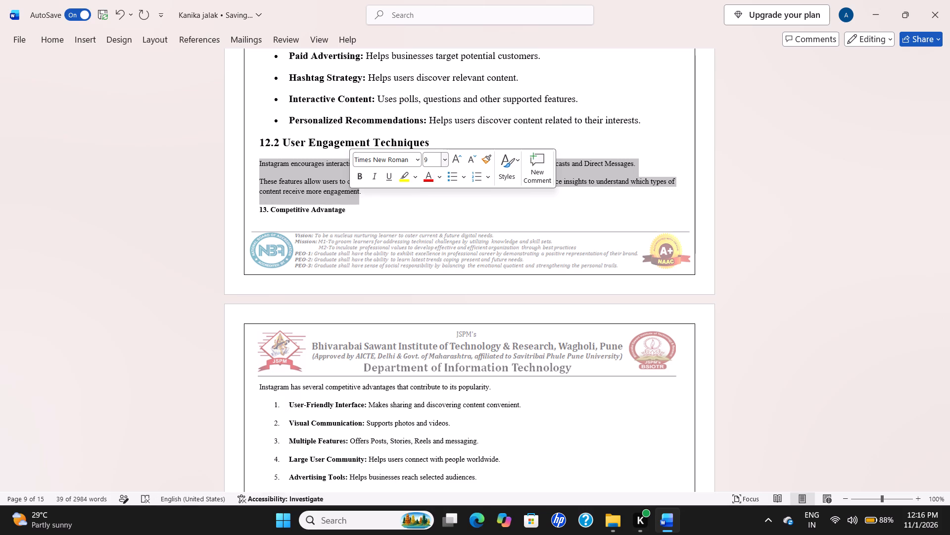
{"action": "left_click", "coordinate": [443, 158]}
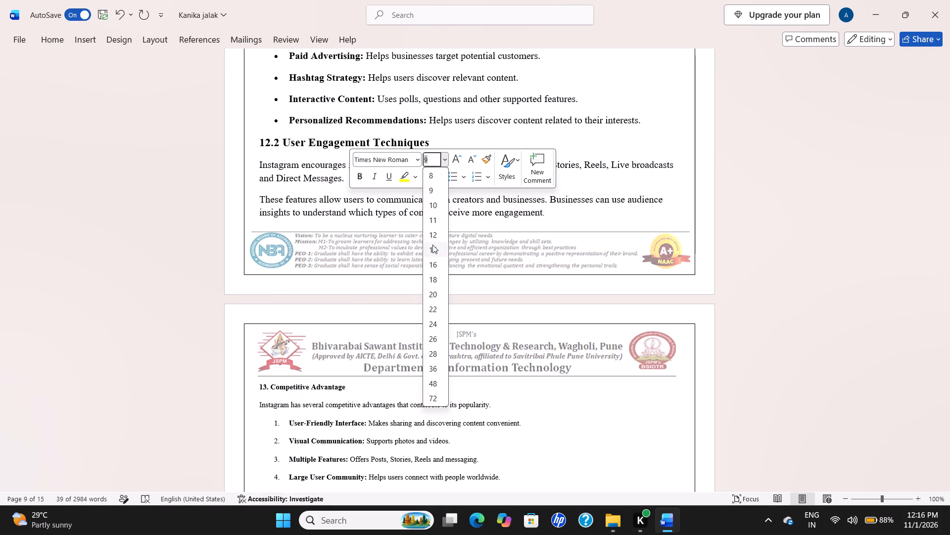
{"action": "left_click", "coordinate": [436, 235]}
{"action": "left_click", "coordinate": [393, 350]}
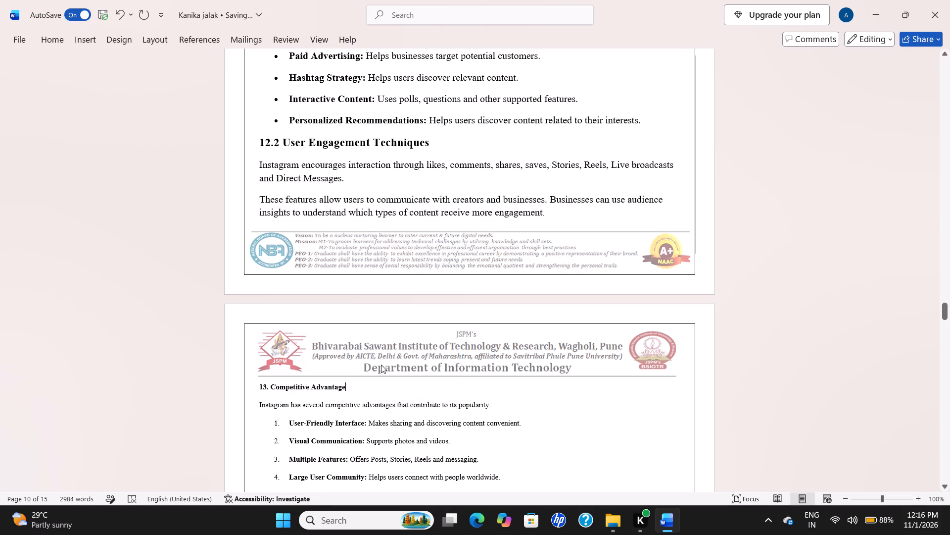
Set the font size of the heading "13. Competitive Advantage" to 14.
{"action": "left_click_drag", "start_coordinate": [351, 394], "coordinate": [261, 400]}
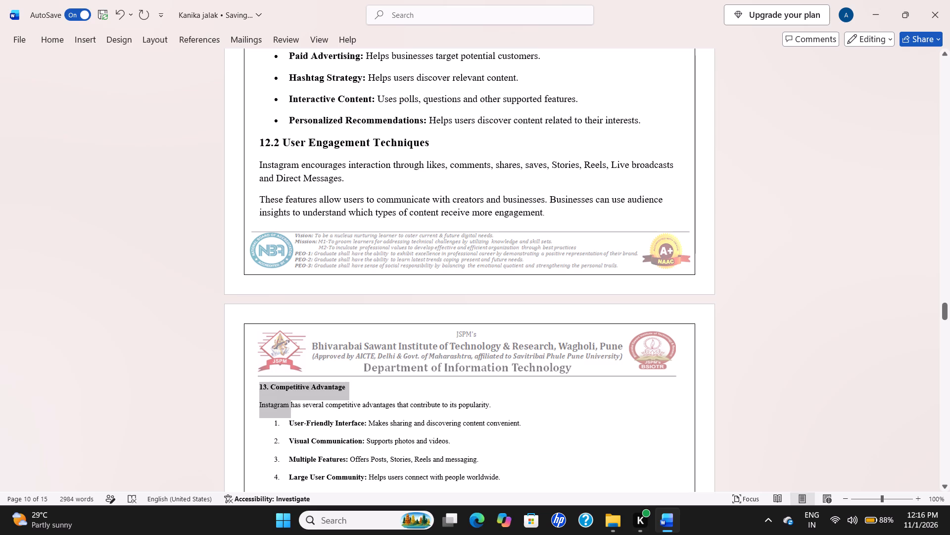
{"action": "left_click_drag", "start_coordinate": [261, 400], "coordinate": [260, 397]}
{"action": "left_click", "coordinate": [353, 357]}
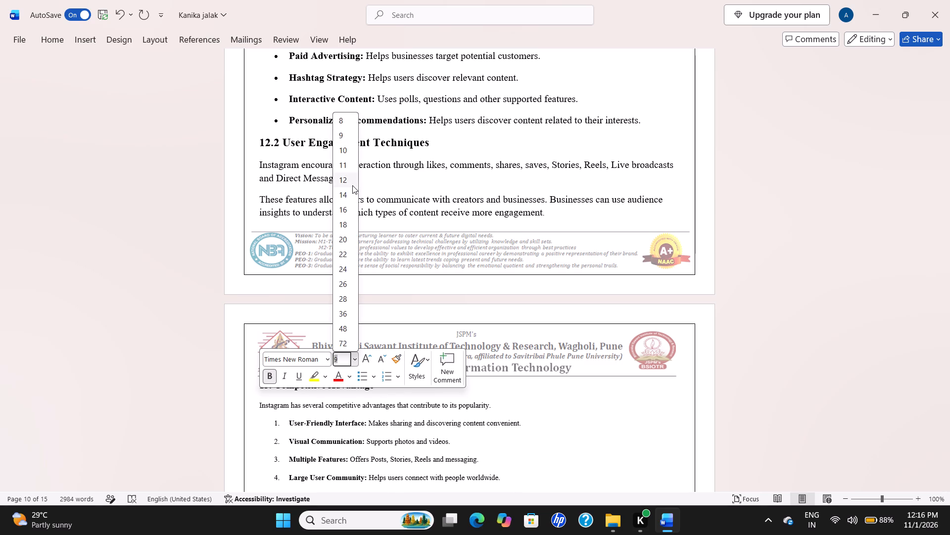
{"action": "left_click", "coordinate": [350, 200]}
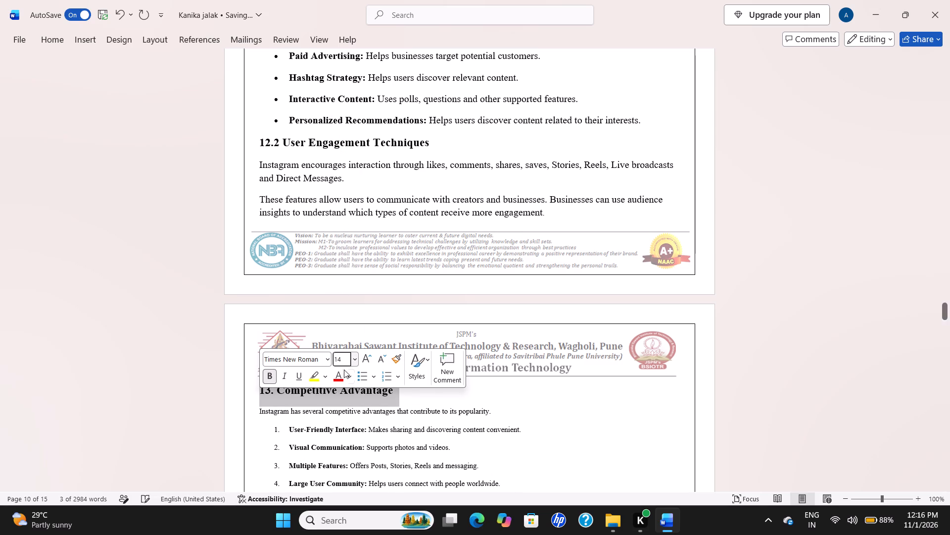
{"action": "left_click", "coordinate": [351, 414]}
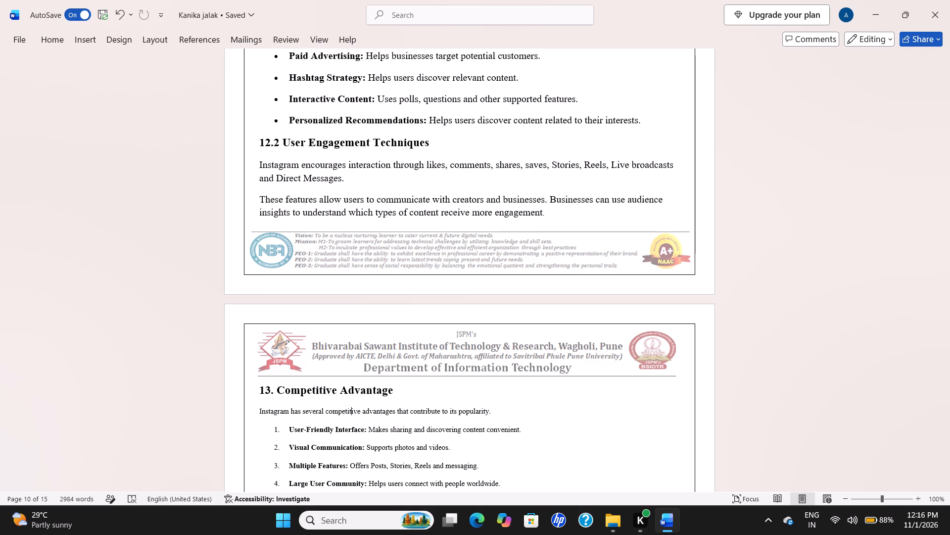
Set the font size of section 13's introductory sentence, numbered list and closing sentence about competing with other platforms to 12.
{"action": "scroll", "coordinate": [351, 414], "scroll_direction": "down", "scroll_amount": 1, "text": "ctrl"}
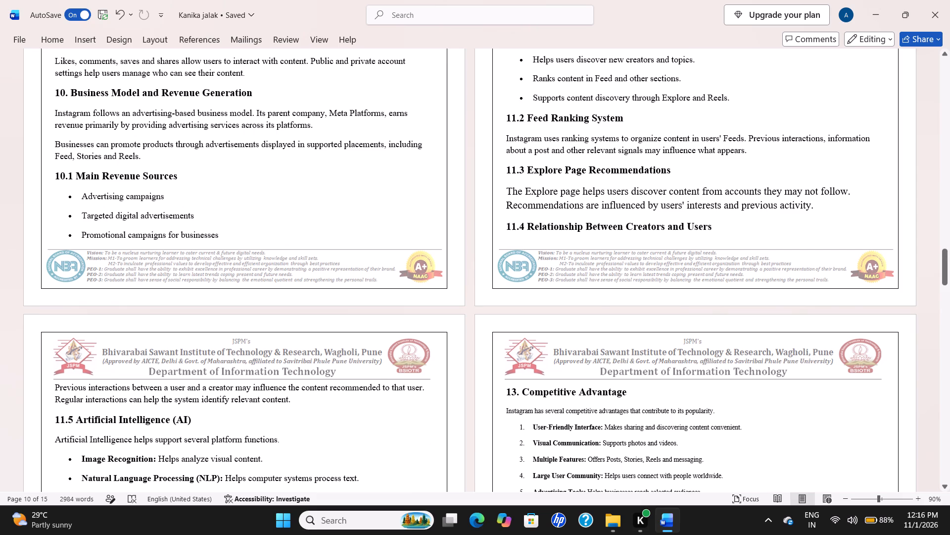
{"action": "scroll", "coordinate": [490, 441], "scroll_direction": "up", "scroll_amount": 1, "text": "ctrl"}
{"action": "scroll", "coordinate": [490, 441], "scroll_direction": "down", "scroll_amount": 3}
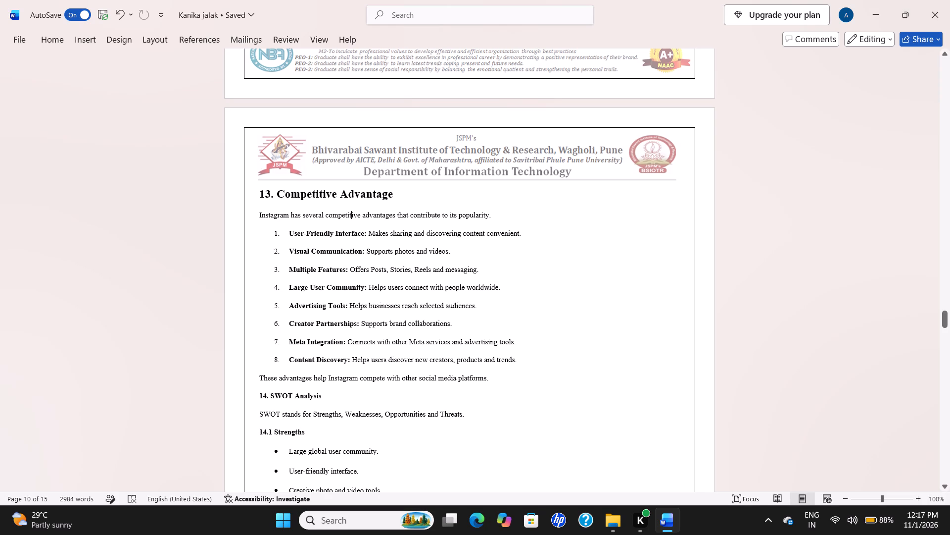
{"action": "left_click_drag", "start_coordinate": [257, 215], "coordinate": [498, 363]}
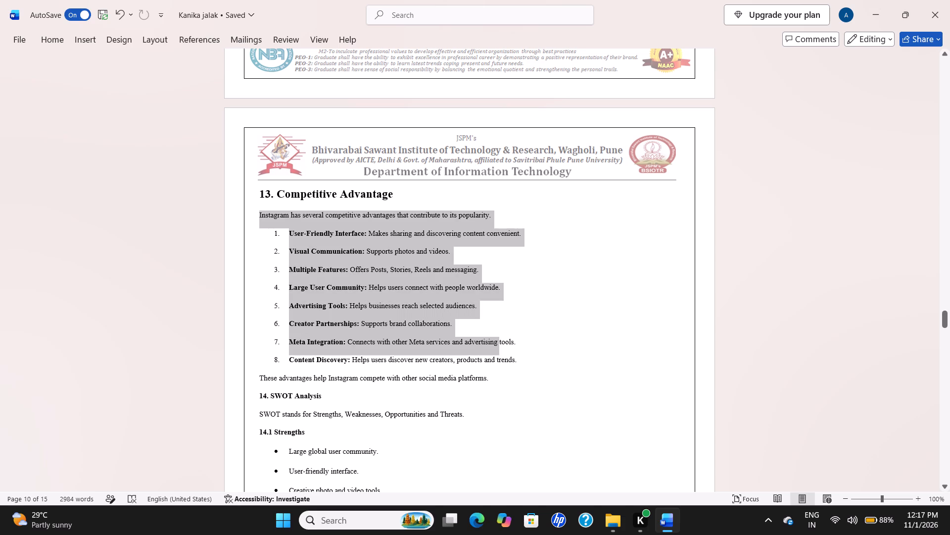
{"action": "left_click_drag", "start_coordinate": [498, 363], "coordinate": [524, 386]}
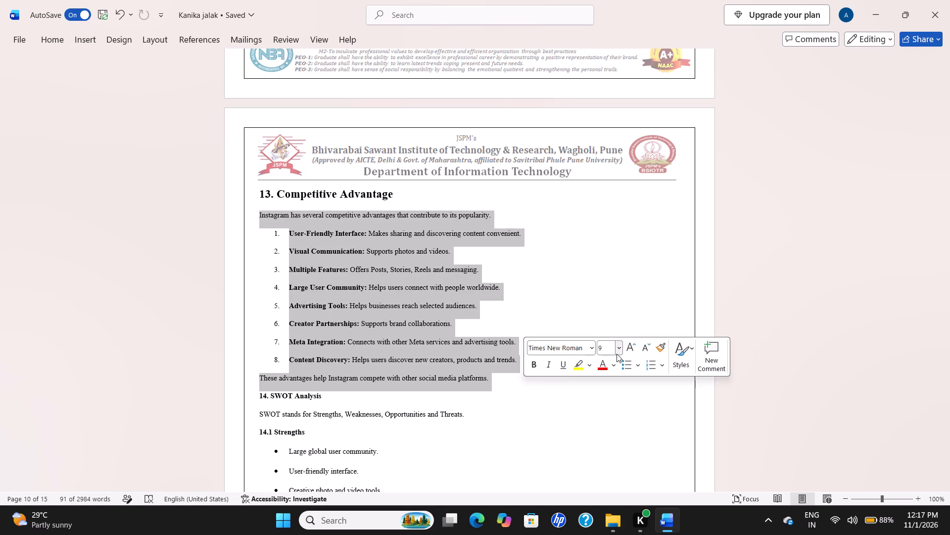
{"action": "left_click", "coordinate": [617, 354]}
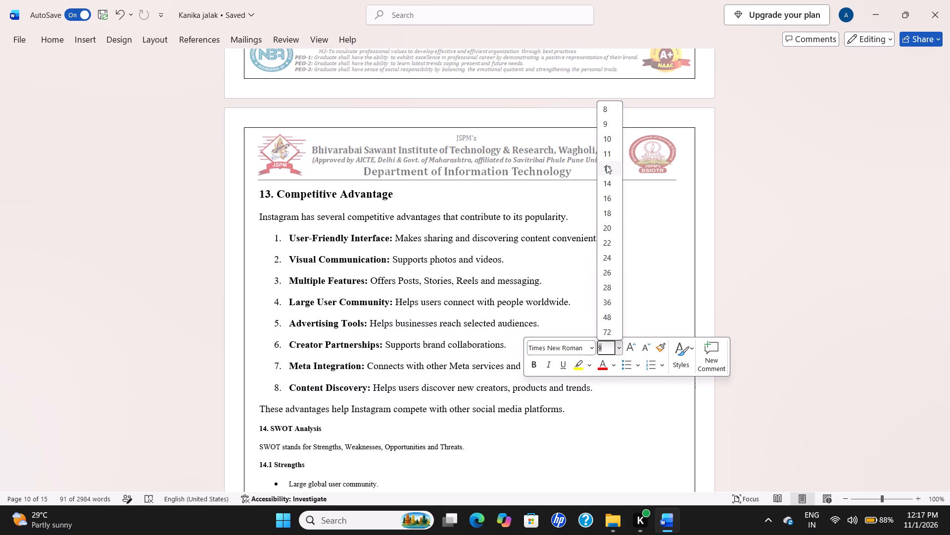
{"action": "left_click", "coordinate": [606, 165]}
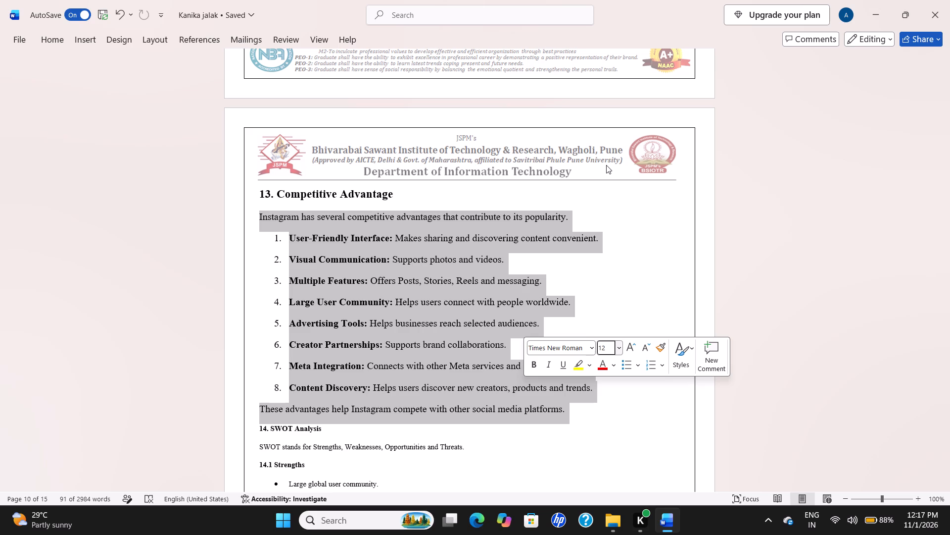
{"action": "left_click", "coordinate": [648, 306]}
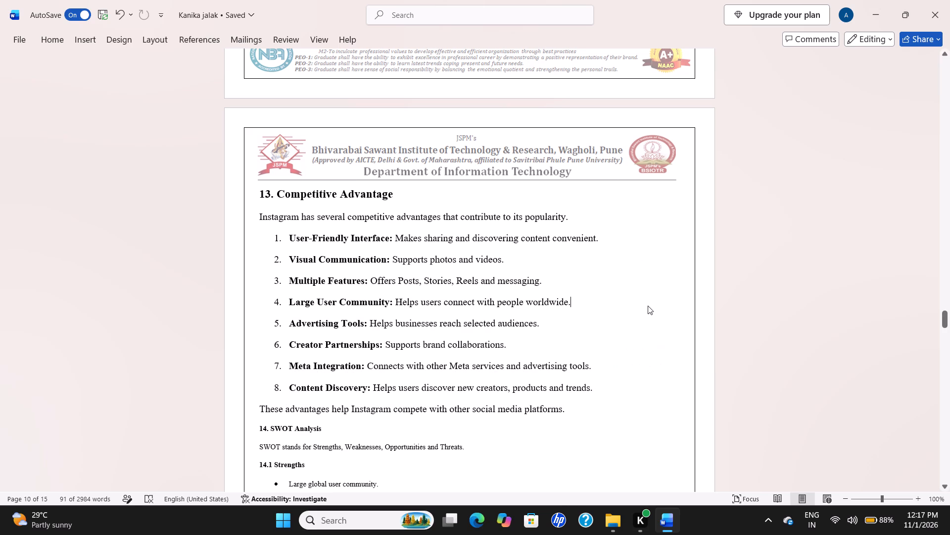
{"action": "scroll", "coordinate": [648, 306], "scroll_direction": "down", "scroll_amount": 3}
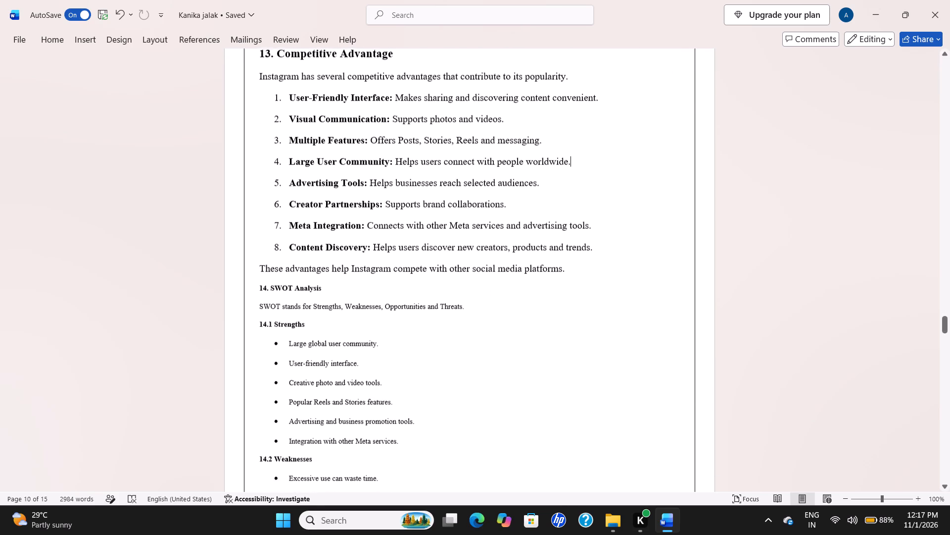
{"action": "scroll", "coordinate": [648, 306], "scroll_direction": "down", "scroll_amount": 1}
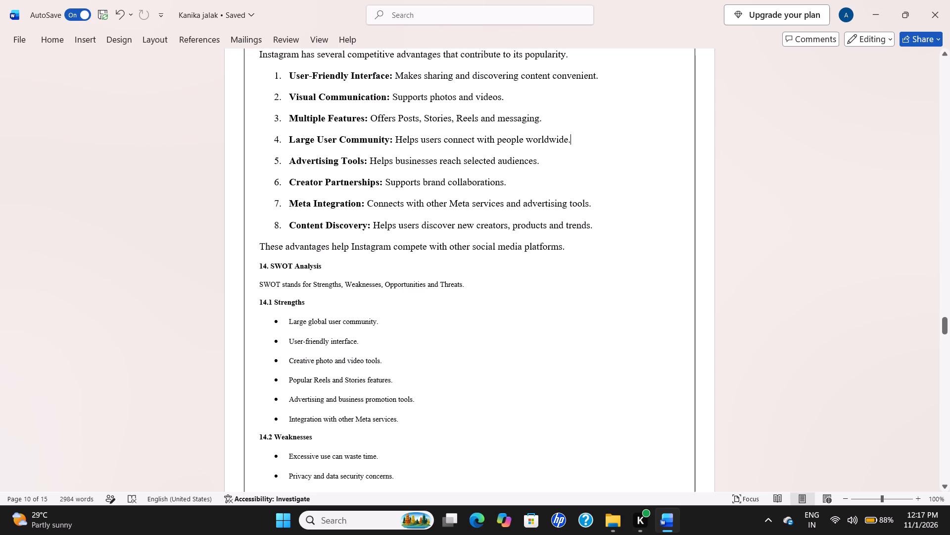
Set the font size of the heading "14. SWOT Analysis" to 14.
{"action": "left_click", "coordinate": [328, 256]}
{"action": "left_click_drag", "start_coordinate": [328, 256], "coordinate": [327, 262]}
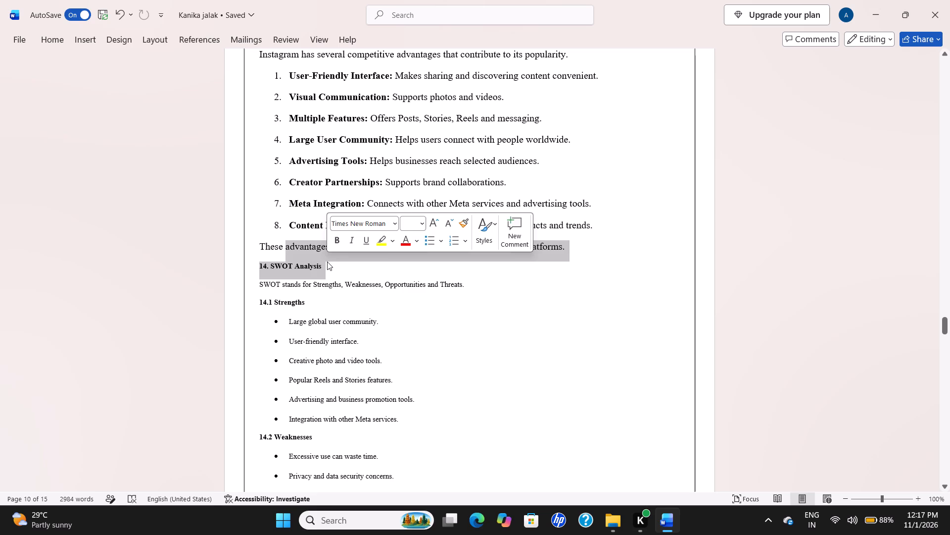
{"action": "left_click", "coordinate": [327, 262]}
{"action": "left_click_drag", "start_coordinate": [326, 264], "coordinate": [245, 274]}
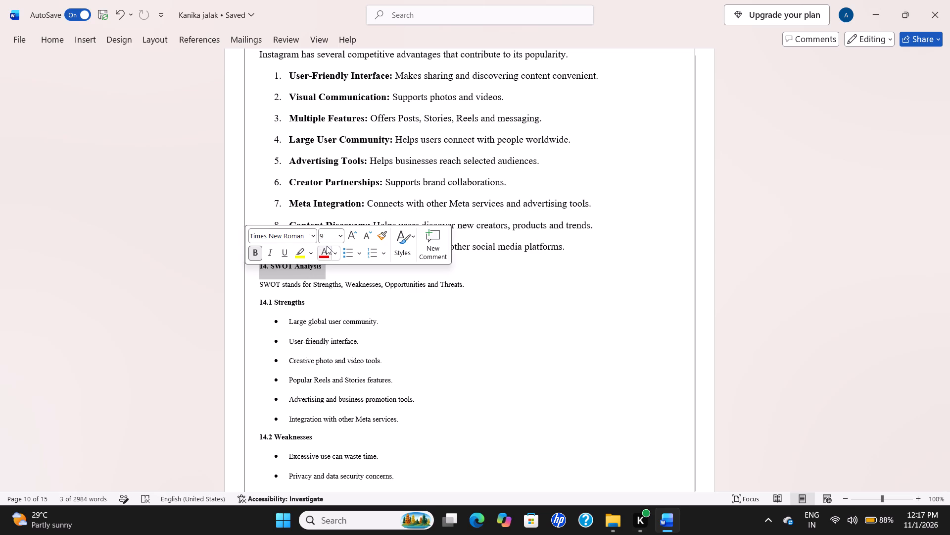
{"action": "left_click", "coordinate": [338, 239]}
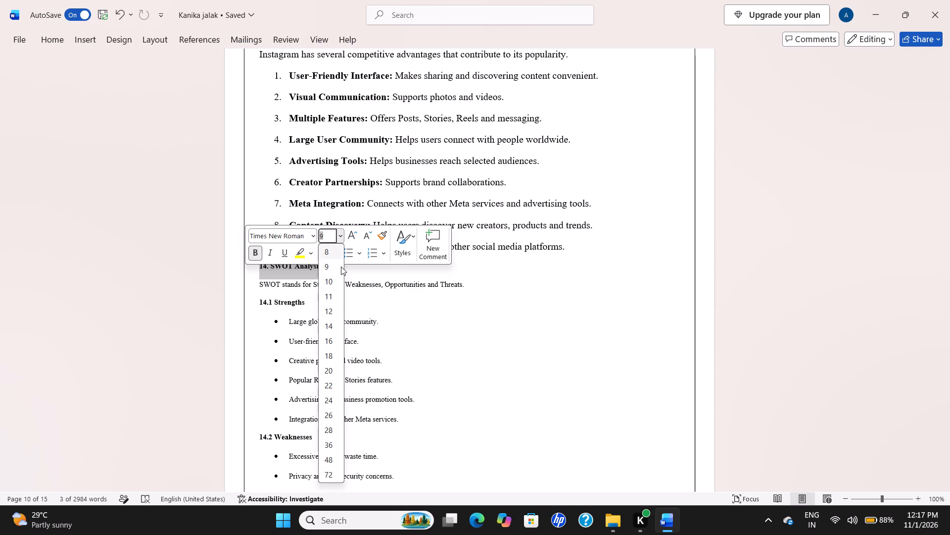
{"action": "left_click", "coordinate": [338, 331]}
{"action": "left_click", "coordinate": [338, 331]}
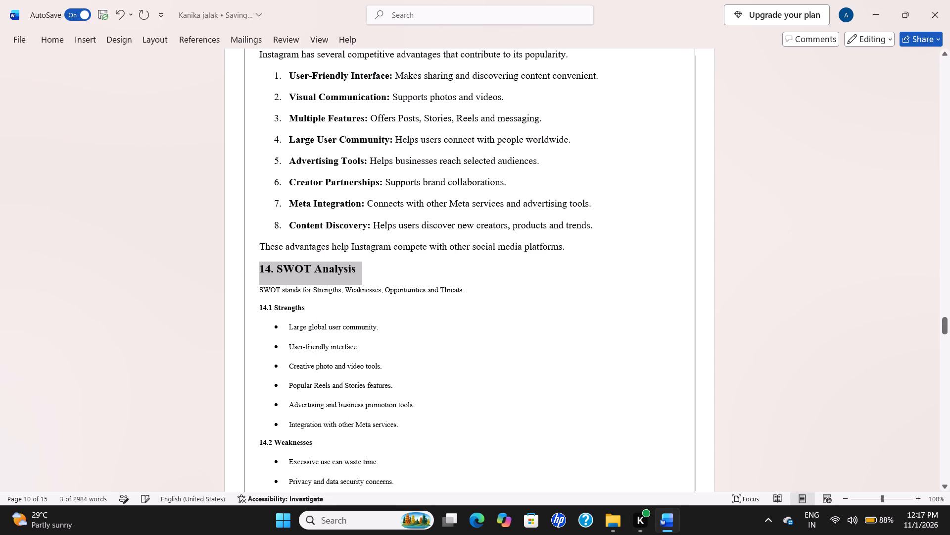
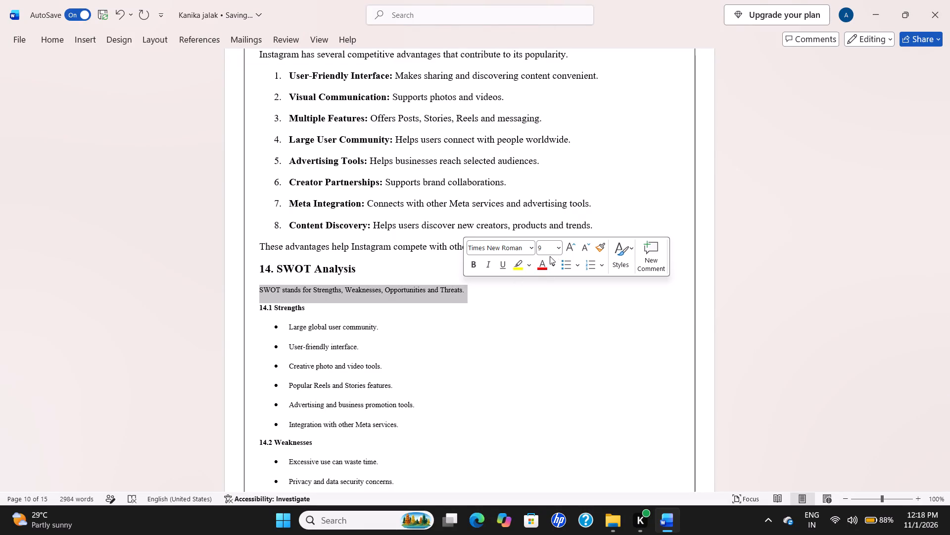
Set the font size of the introductory sentence under "14. SWOT Analysis" to 12.
{"action": "left_click", "coordinate": [559, 253]}
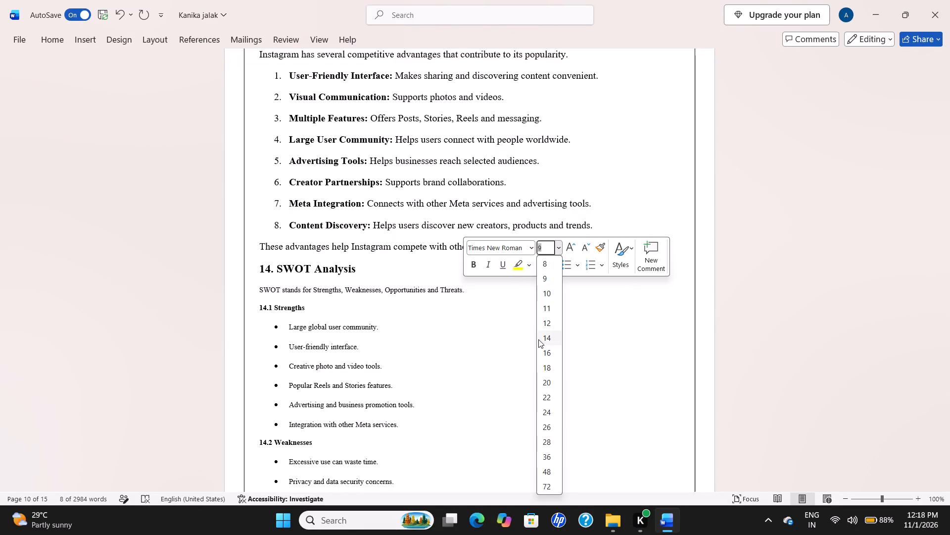
{"action": "left_click", "coordinate": [545, 321]}
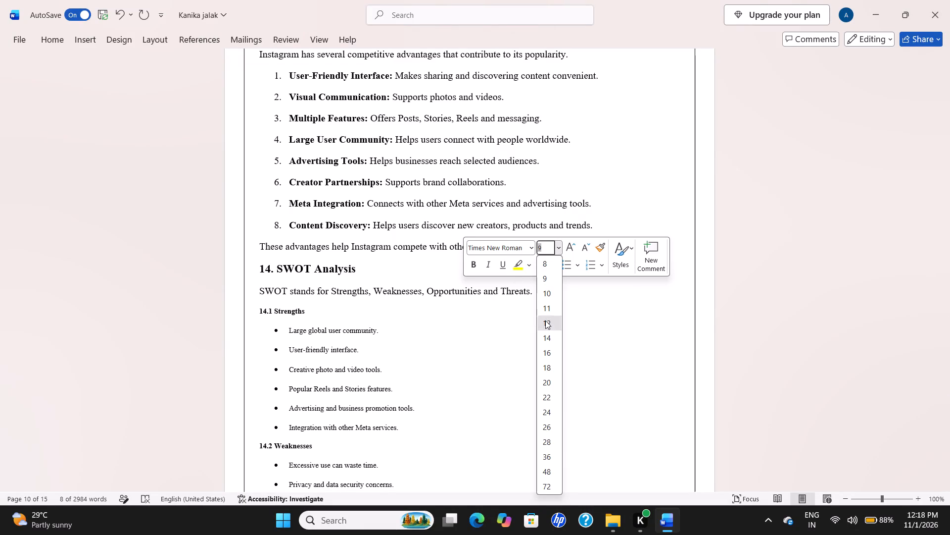
{"action": "left_click", "coordinate": [545, 321]}
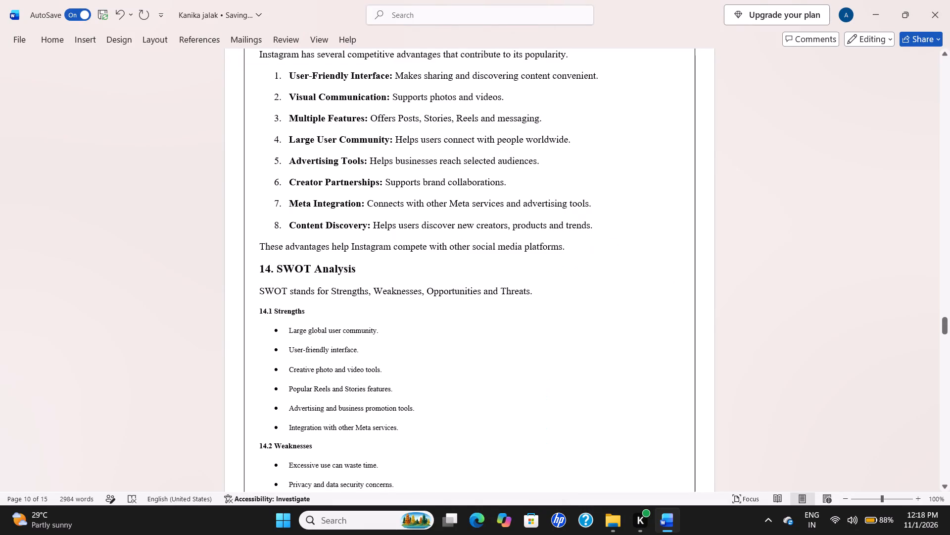
Set the font size of the heading "14.1 Strengths" to 14.
{"action": "scroll", "coordinate": [545, 321], "scroll_direction": "down", "scroll_amount": 1}
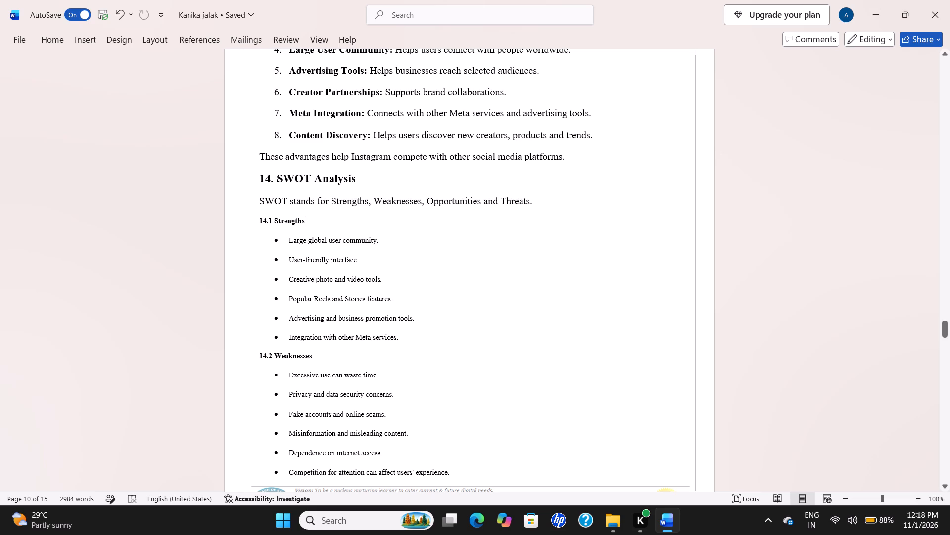
{"action": "left_click_drag", "start_coordinate": [302, 216], "coordinate": [250, 226]}
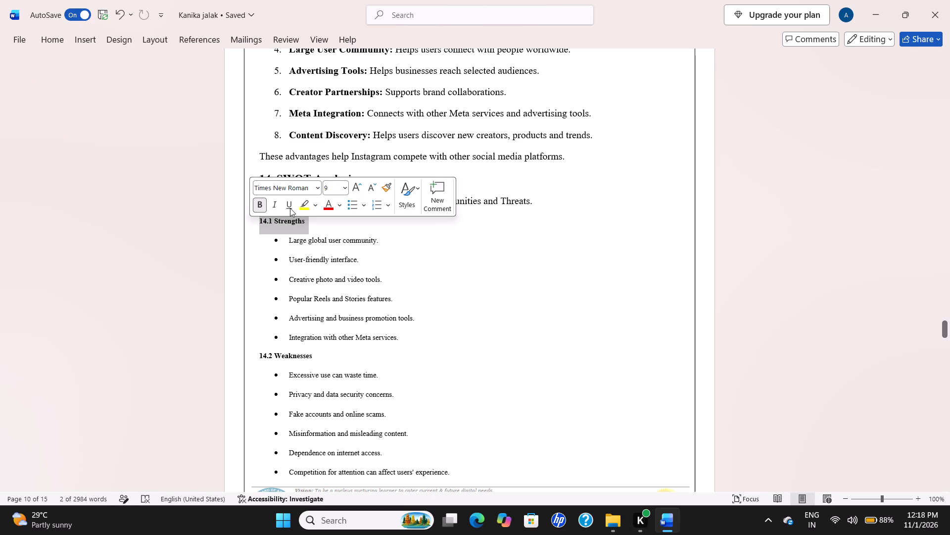
{"action": "left_click", "coordinate": [343, 187]}
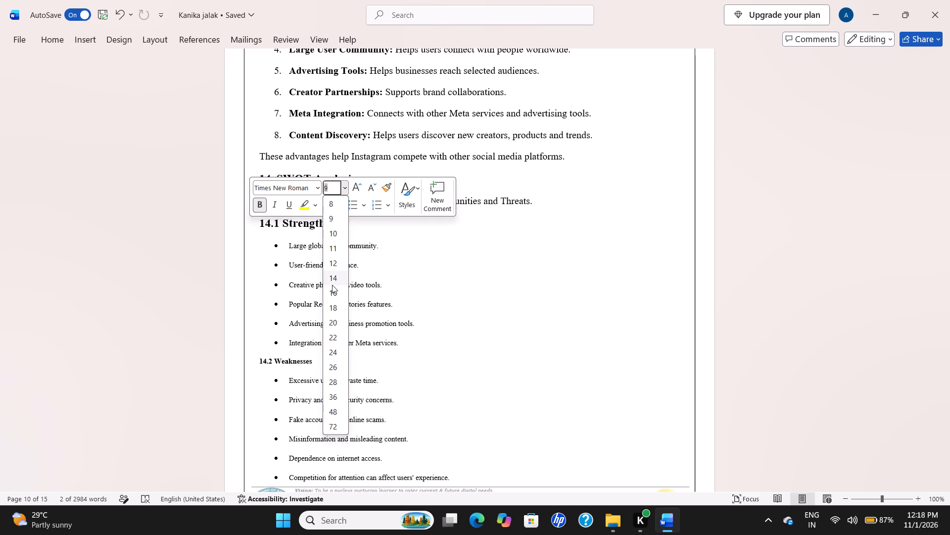
{"action": "left_click", "coordinate": [332, 285]}
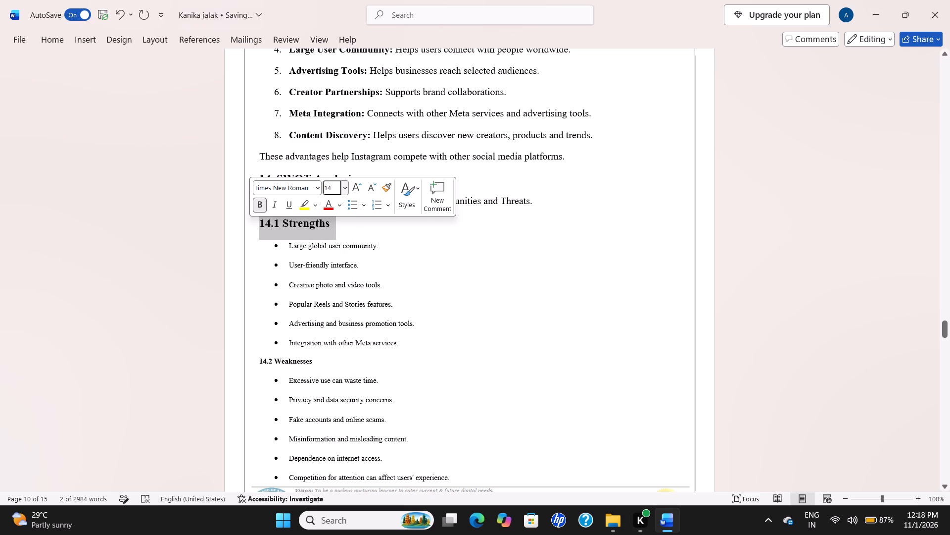
{"action": "left_click", "coordinate": [332, 285]}
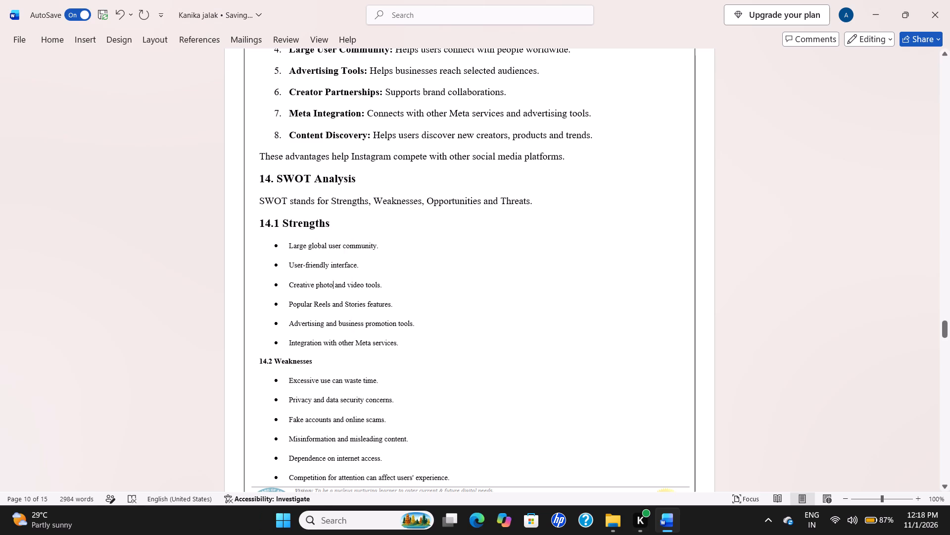
Set the font size of the whole bullet list under "14.1 Strengths" to 12.
{"action": "left_click_drag", "start_coordinate": [289, 248], "coordinate": [392, 354]}
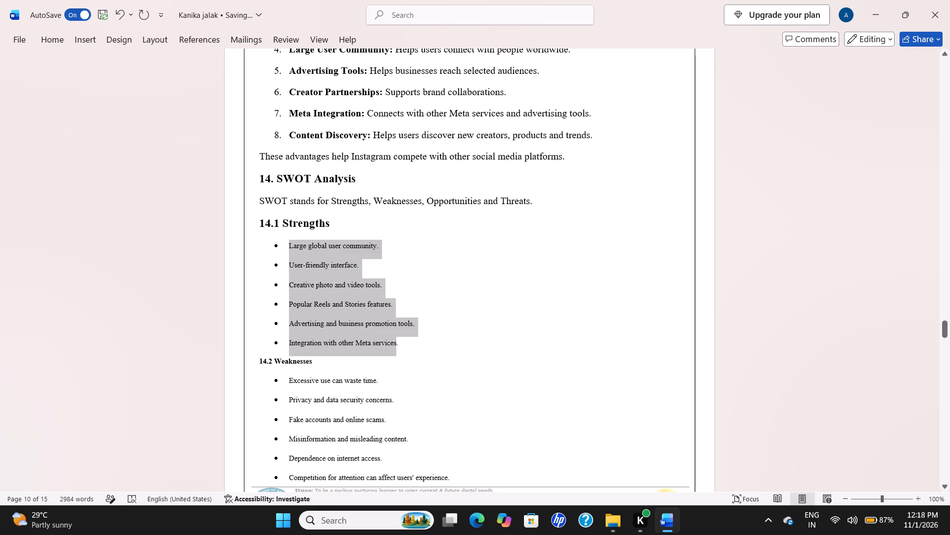
{"action": "left_click_drag", "start_coordinate": [392, 354], "coordinate": [394, 353]}
{"action": "left_click", "coordinate": [491, 313]}
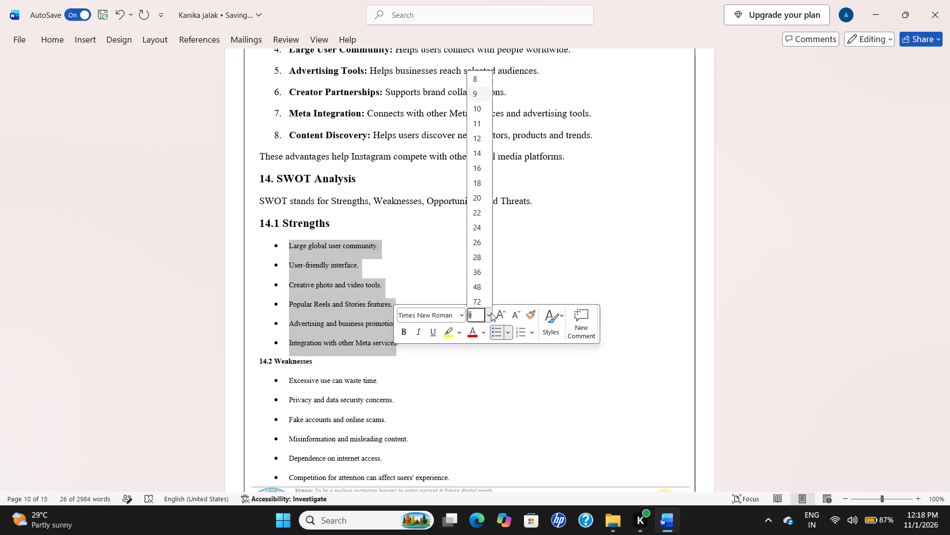
{"action": "left_click", "coordinate": [487, 141]}
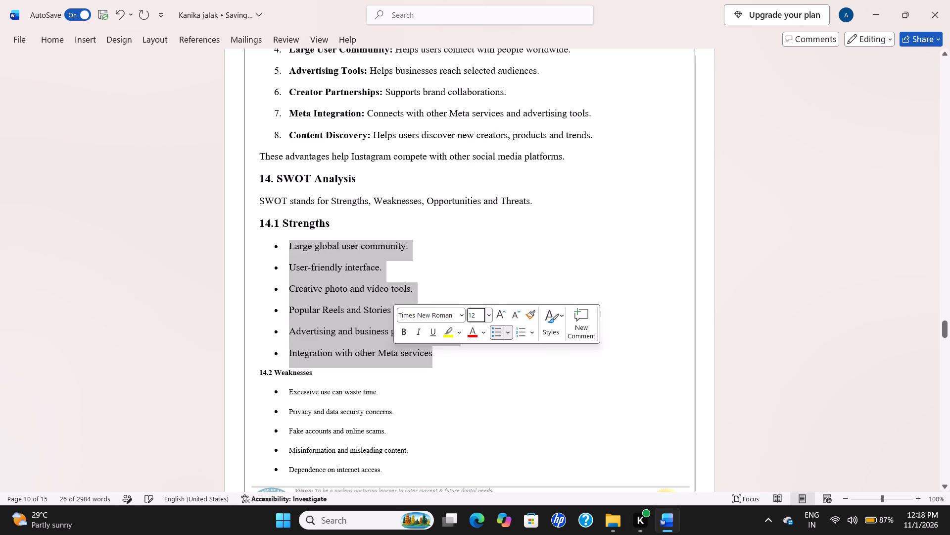
{"action": "left_click", "coordinate": [469, 259]}
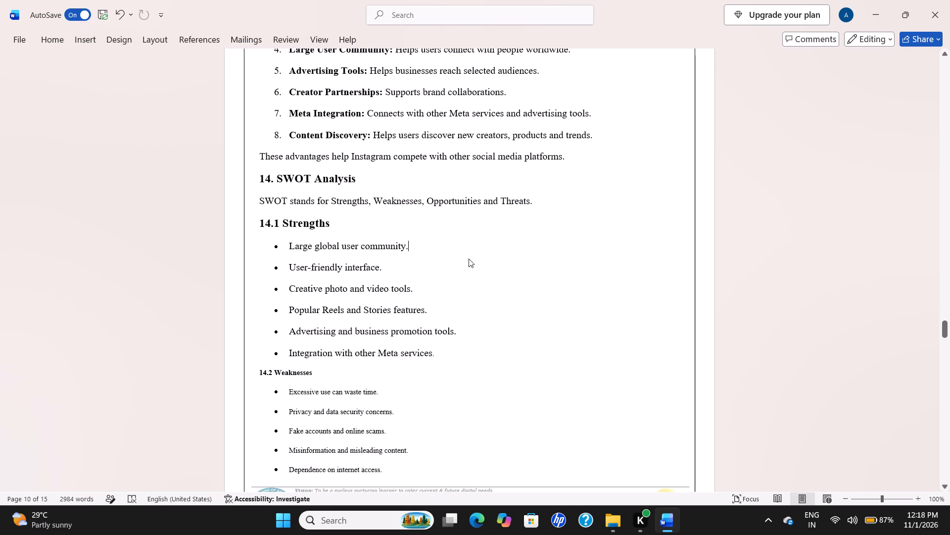
Set the font size of the heading "14.2 Weaknesses" to 14.
{"action": "scroll", "coordinate": [469, 259], "scroll_direction": "down", "scroll_amount": 2}
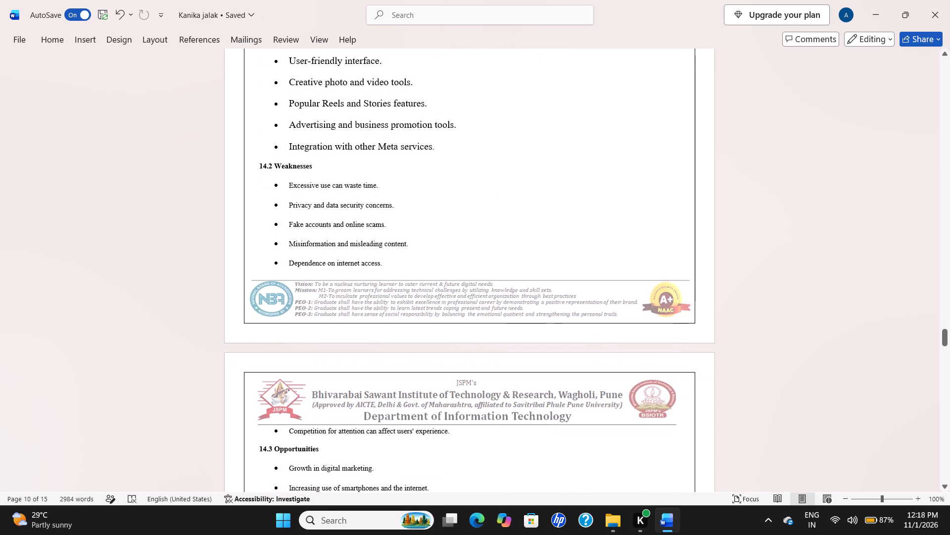
{"action": "left_click_drag", "start_coordinate": [318, 172], "coordinate": [316, 171]}
{"action": "left_click_drag", "start_coordinate": [316, 171], "coordinate": [256, 176]}
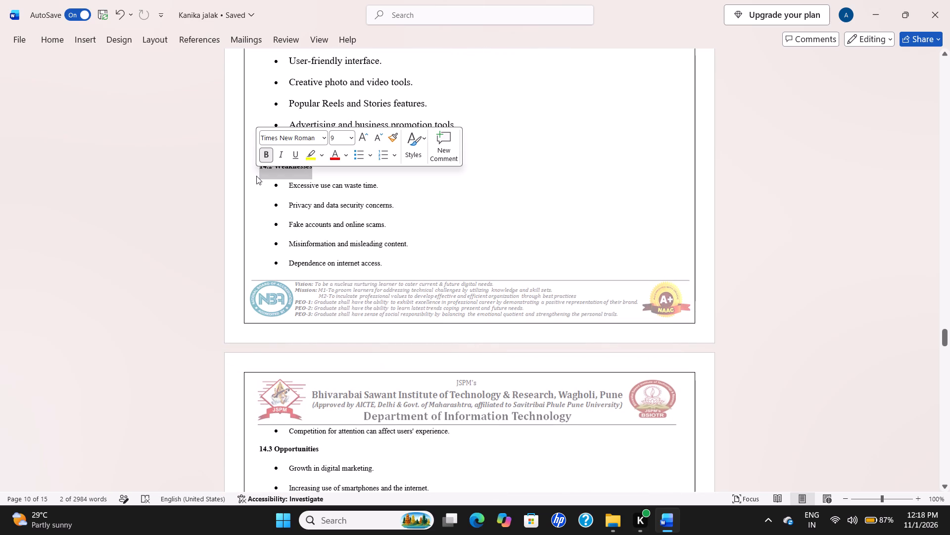
{"action": "left_click", "coordinate": [346, 132]}
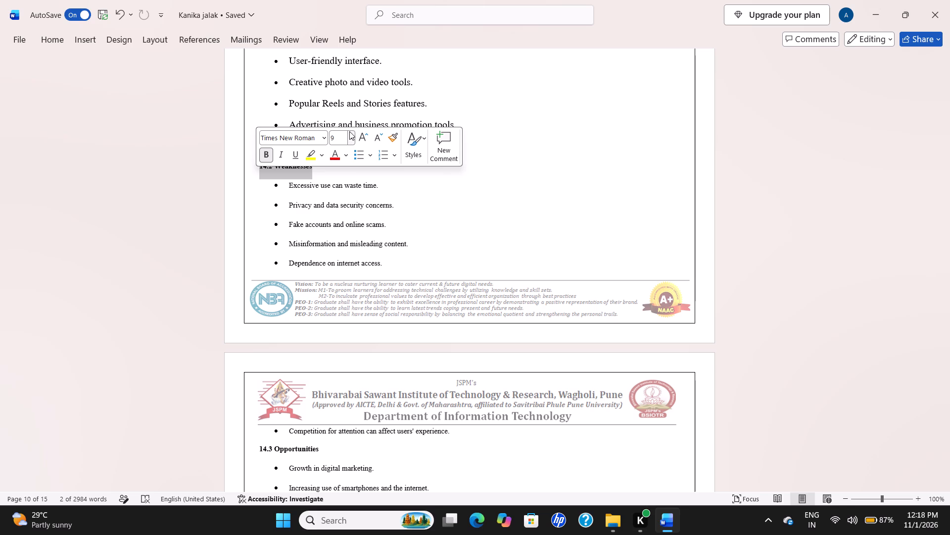
{"action": "left_click", "coordinate": [350, 132]}
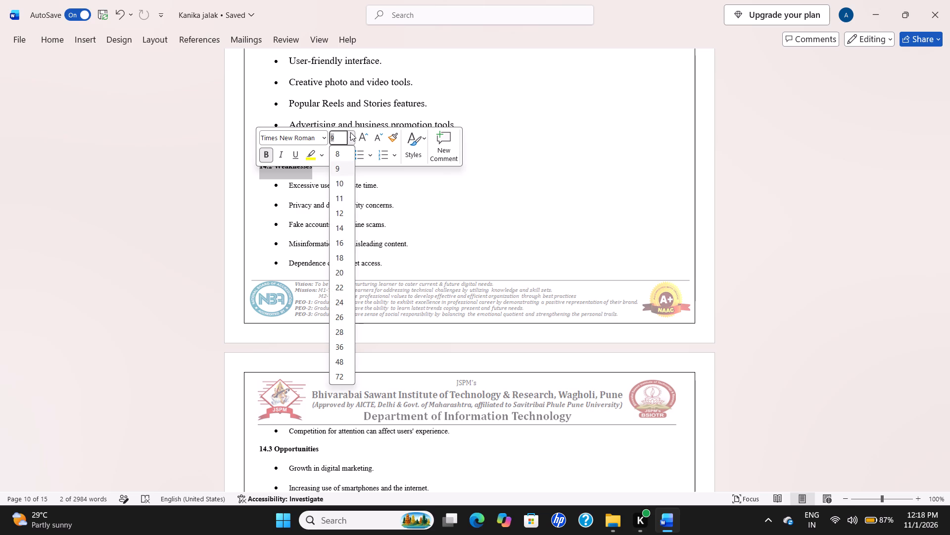
{"action": "left_click", "coordinate": [337, 222]}
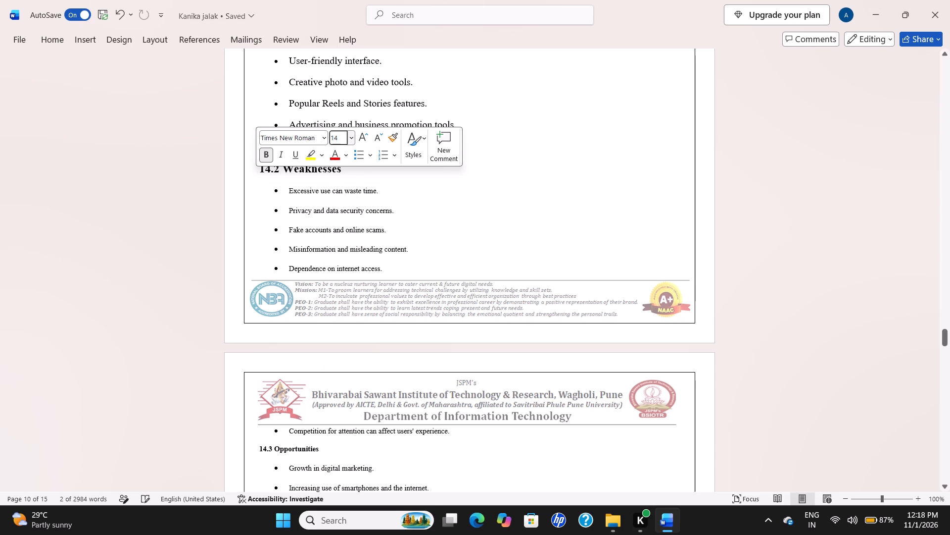
{"action": "left_click", "coordinate": [340, 246]}
Set the font size of all bullets under "14.2 Weaknesses" to 12, through the one about competition for attention.
{"action": "left_click_drag", "start_coordinate": [289, 189], "coordinate": [378, 271]}
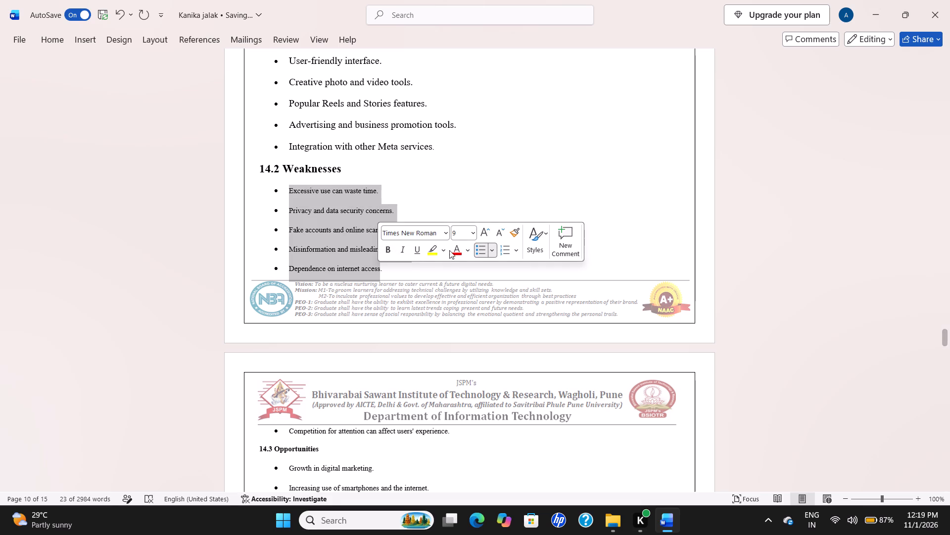
{"action": "left_click", "coordinate": [472, 233]}
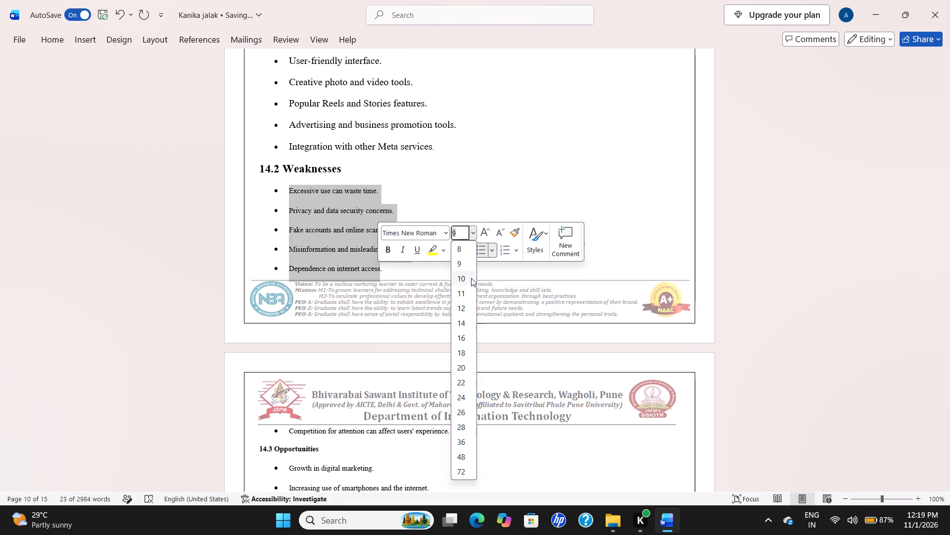
{"action": "left_click", "coordinate": [467, 310]}
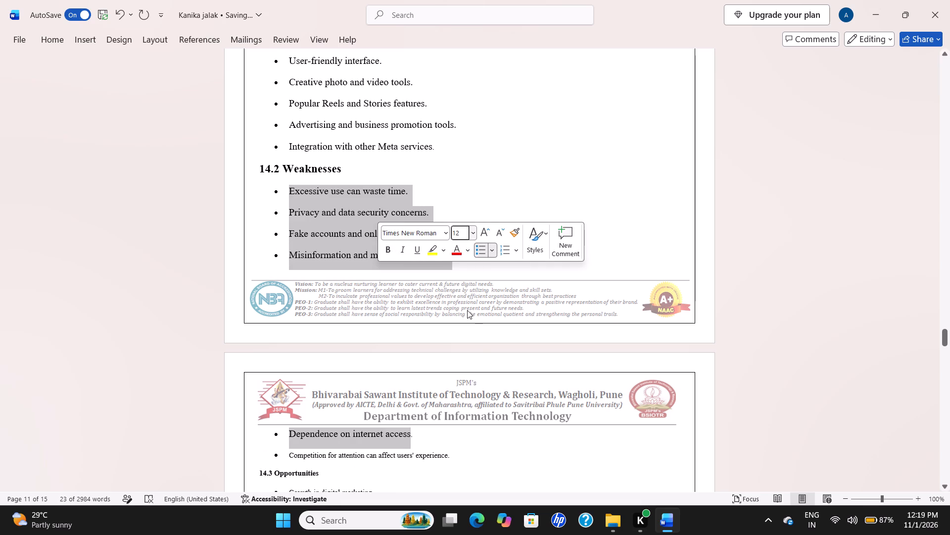
{"action": "scroll", "coordinate": [481, 248], "scroll_direction": "down", "scroll_amount": 1}
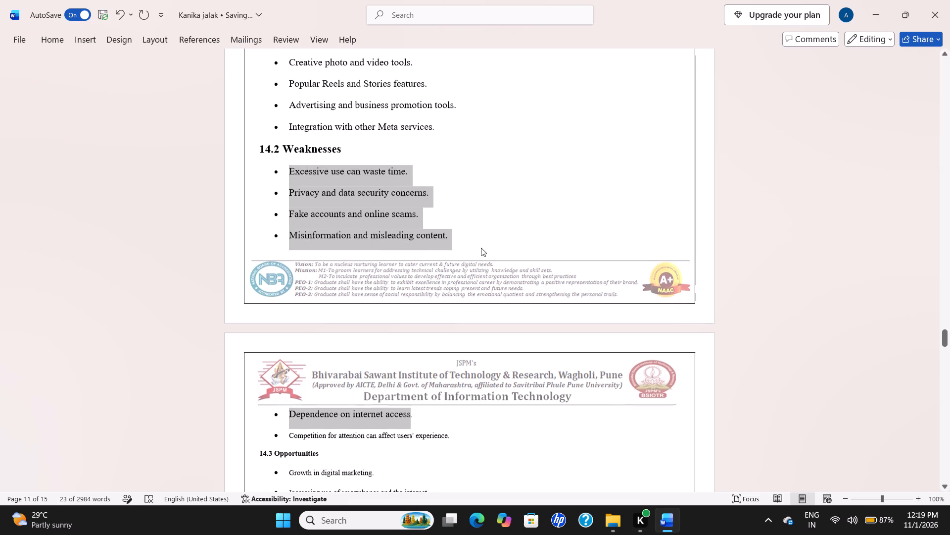
{"action": "scroll", "coordinate": [481, 248], "scroll_direction": "down", "scroll_amount": 3}
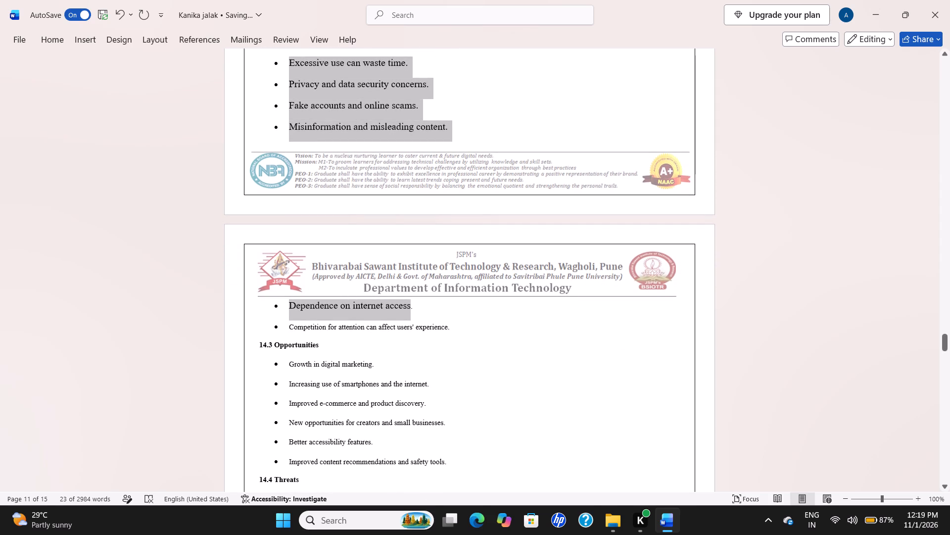
{"action": "left_click", "coordinate": [452, 329]}
{"action": "left_click_drag", "start_coordinate": [452, 329], "coordinate": [298, 331]}
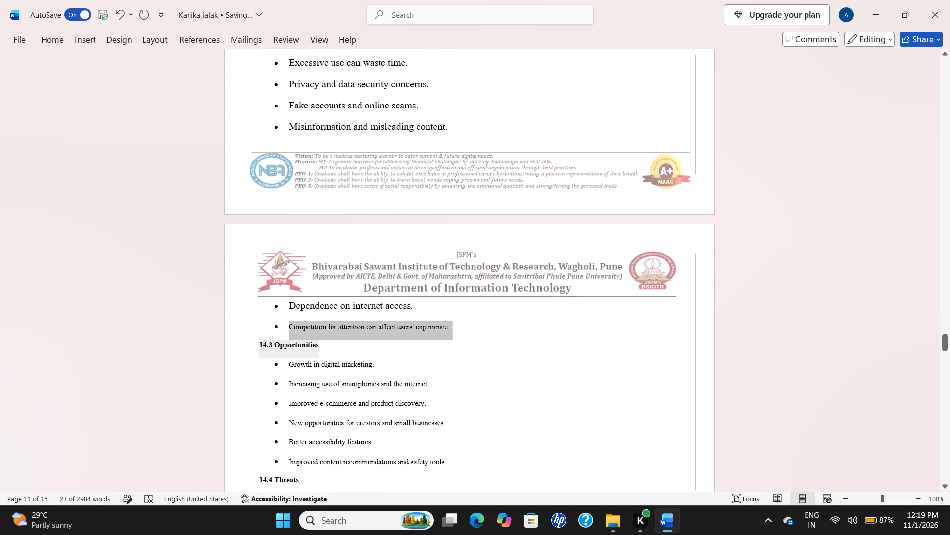
{"action": "left_click_drag", "start_coordinate": [298, 331], "coordinate": [297, 330]}
{"action": "left_click", "coordinate": [392, 287]}
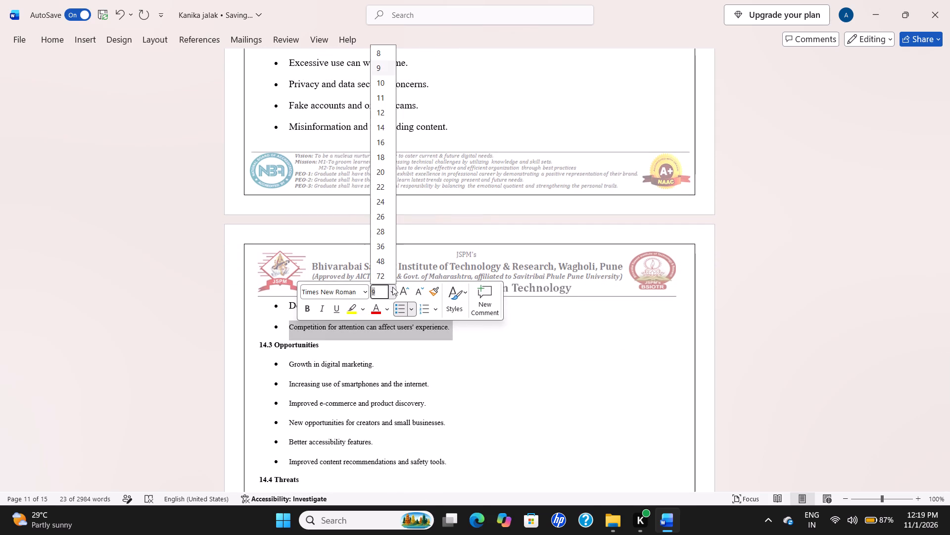
{"action": "left_click", "coordinate": [373, 115]}
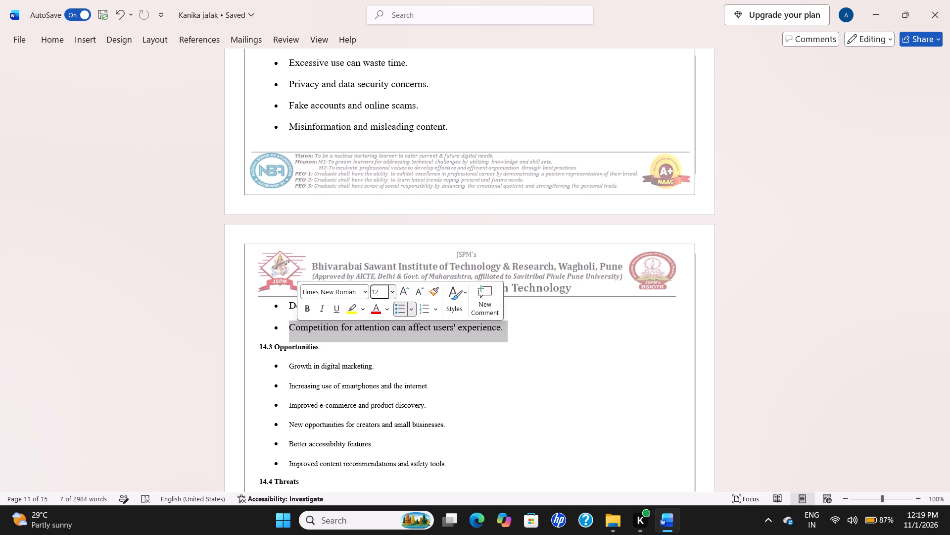
{"action": "left_click", "coordinate": [440, 346]}
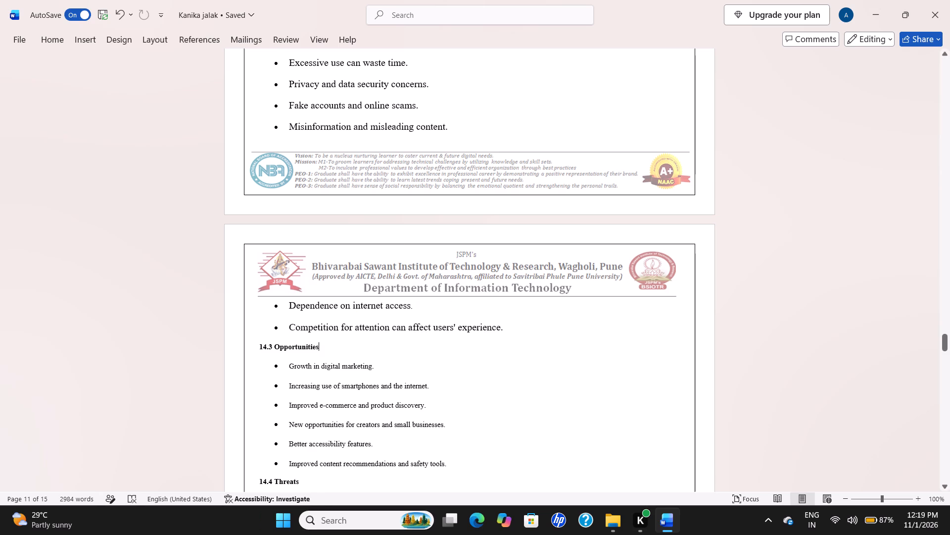
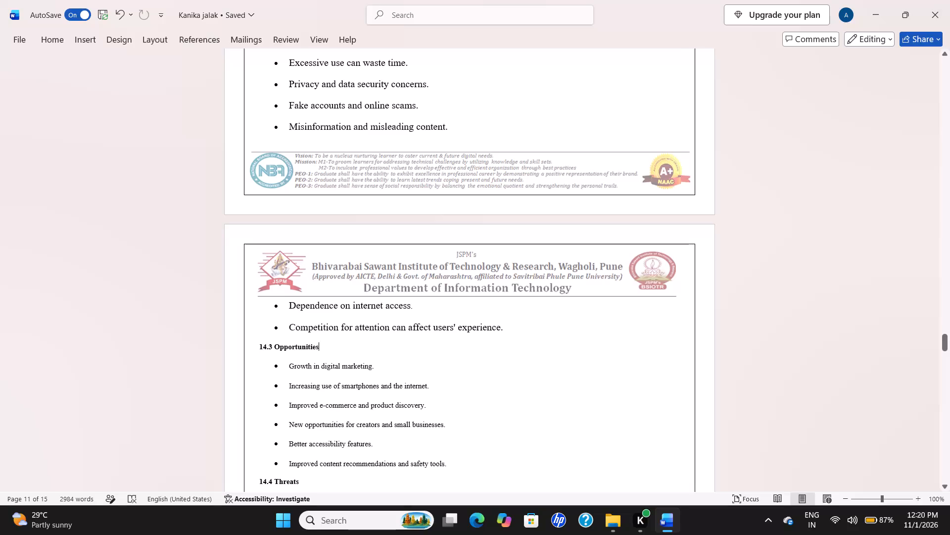
Set the font size of the heading "14.3 Opportunities" to 14.
{"action": "left_click", "coordinate": [332, 355]}
{"action": "left_click_drag", "start_coordinate": [332, 355], "coordinate": [252, 344]}
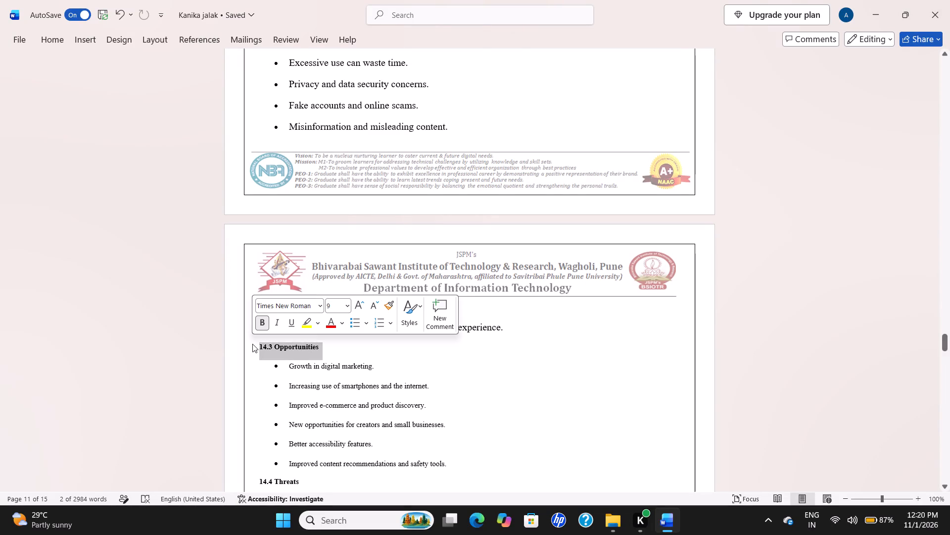
{"action": "left_click", "coordinate": [348, 307]}
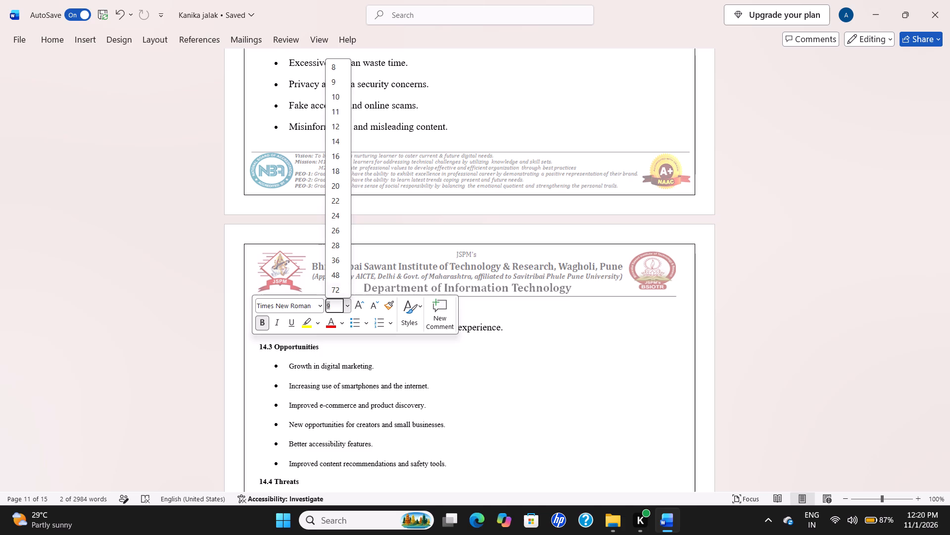
{"action": "left_click", "coordinate": [333, 140]}
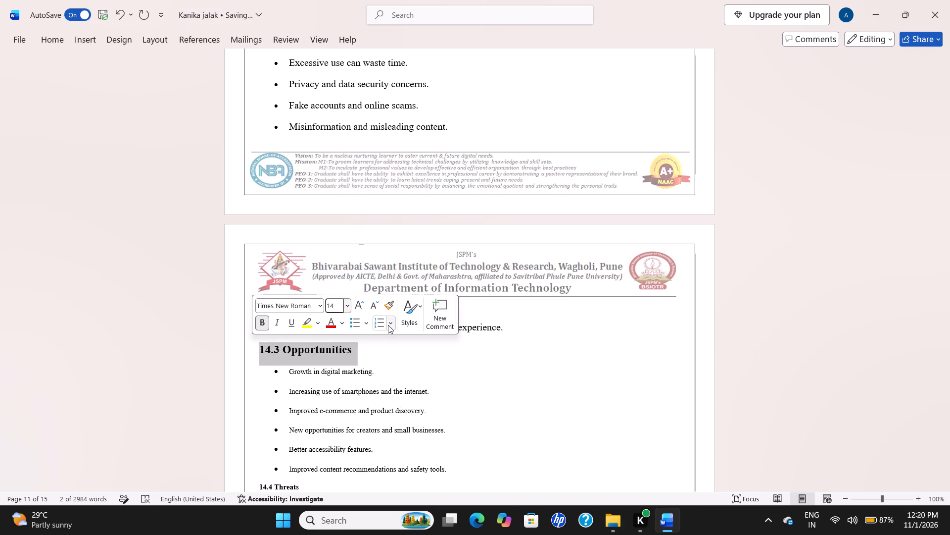
{"action": "left_click", "coordinate": [394, 351]}
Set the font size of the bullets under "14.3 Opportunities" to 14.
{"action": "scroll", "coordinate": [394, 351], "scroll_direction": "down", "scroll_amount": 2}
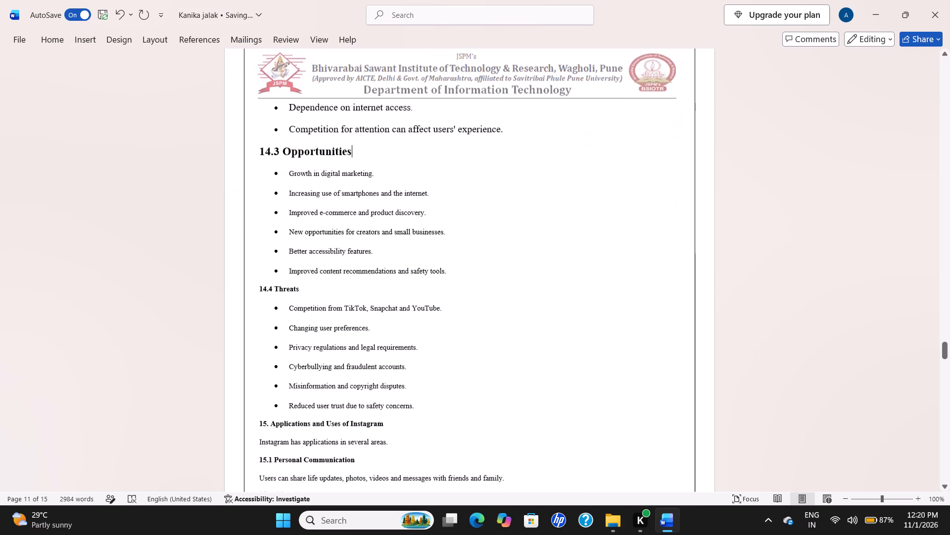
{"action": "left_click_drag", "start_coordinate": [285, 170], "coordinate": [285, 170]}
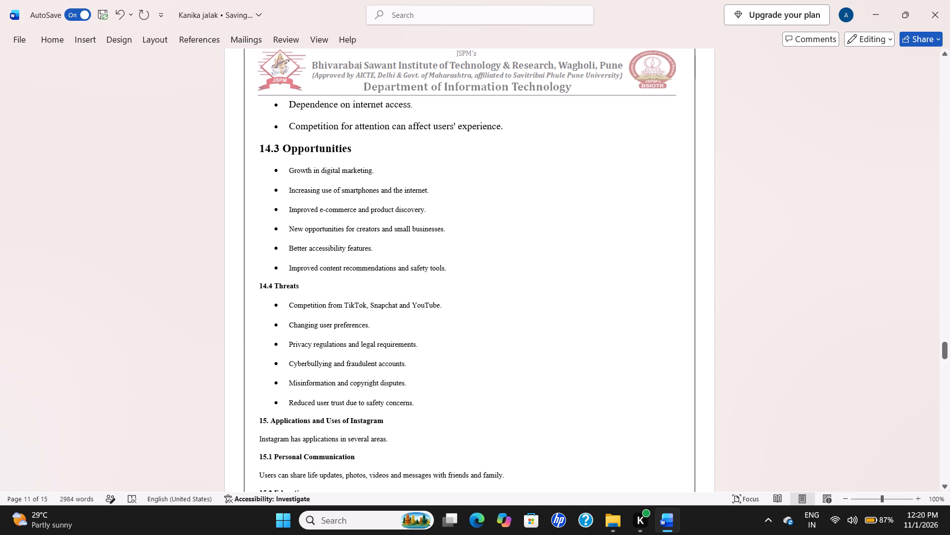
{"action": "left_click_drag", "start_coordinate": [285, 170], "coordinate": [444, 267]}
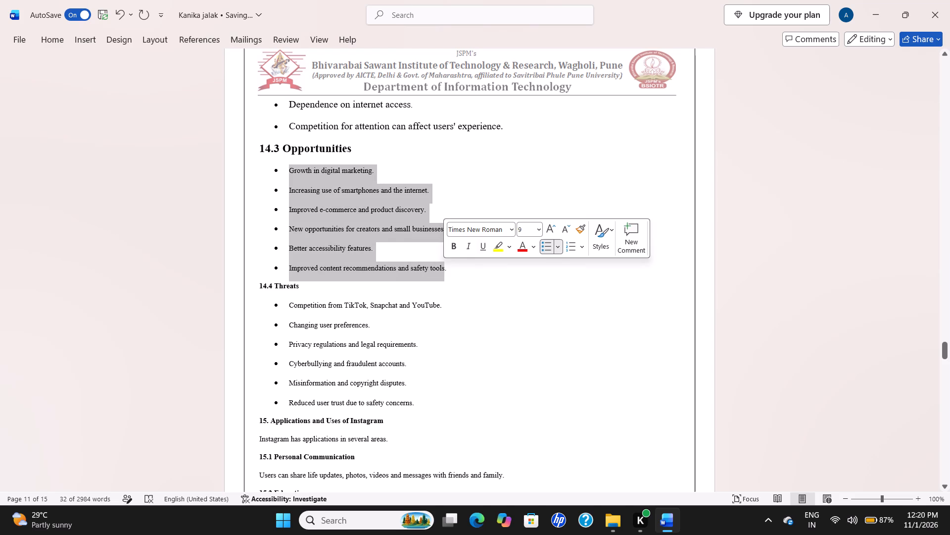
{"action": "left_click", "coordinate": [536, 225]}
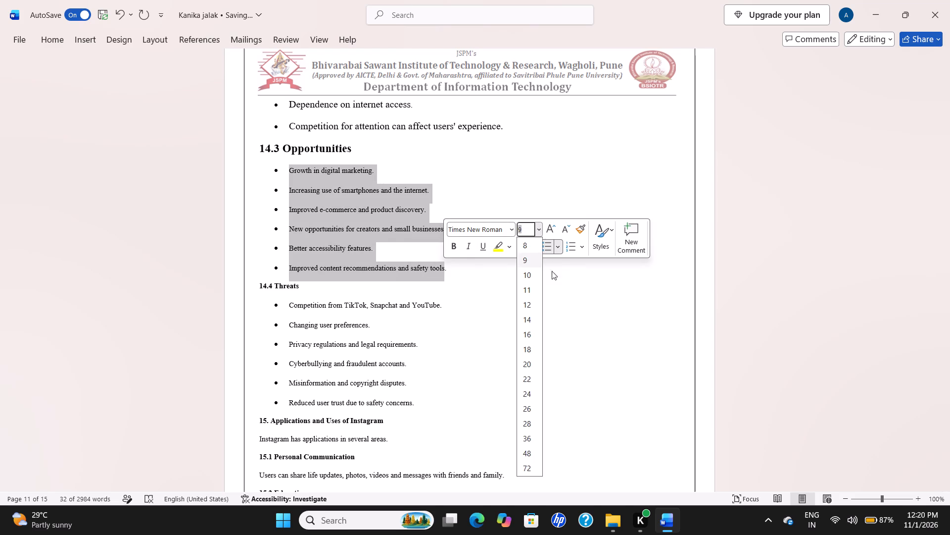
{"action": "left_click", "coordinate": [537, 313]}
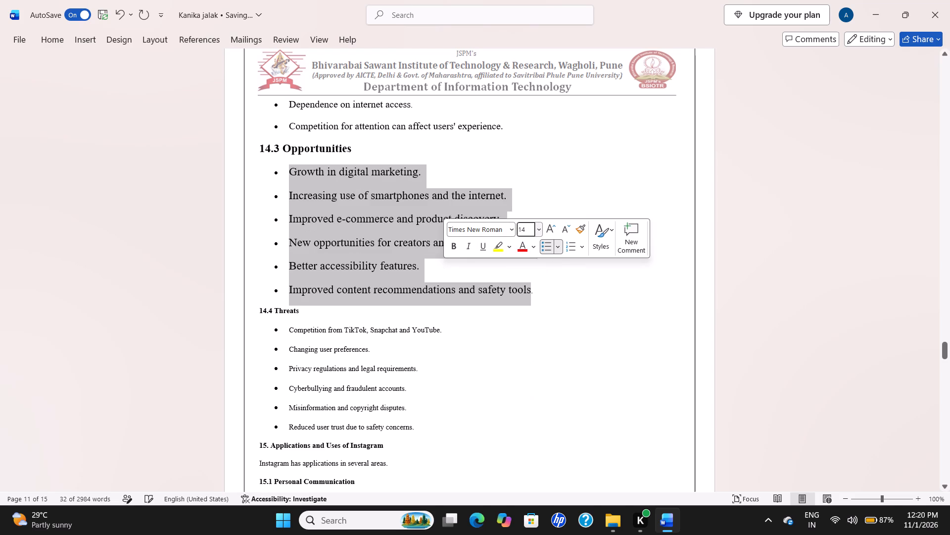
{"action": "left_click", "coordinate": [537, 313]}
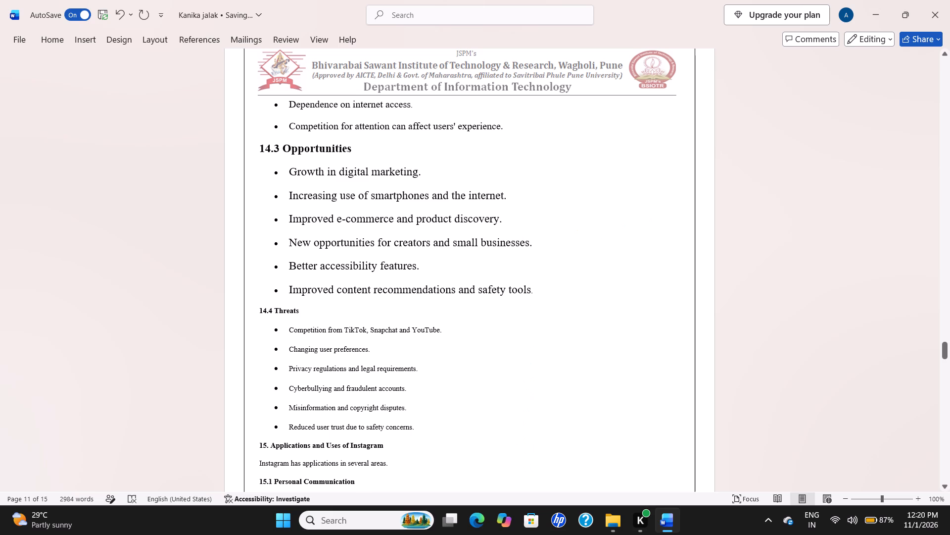
Set the font size of the whole bullet list under "14.3 Opportunities" to 12.
{"action": "left_click_drag", "start_coordinate": [292, 174], "coordinate": [547, 292]}
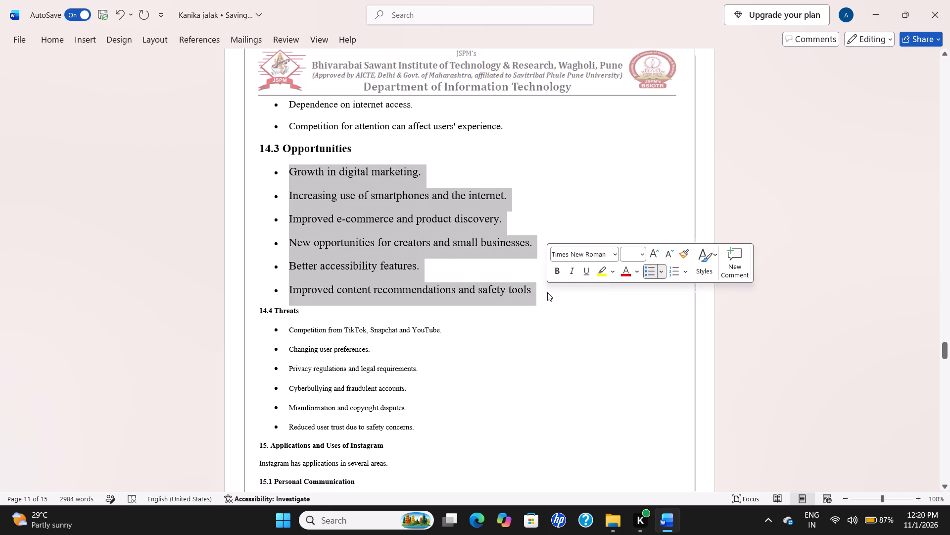
{"action": "left_click", "coordinate": [639, 253]}
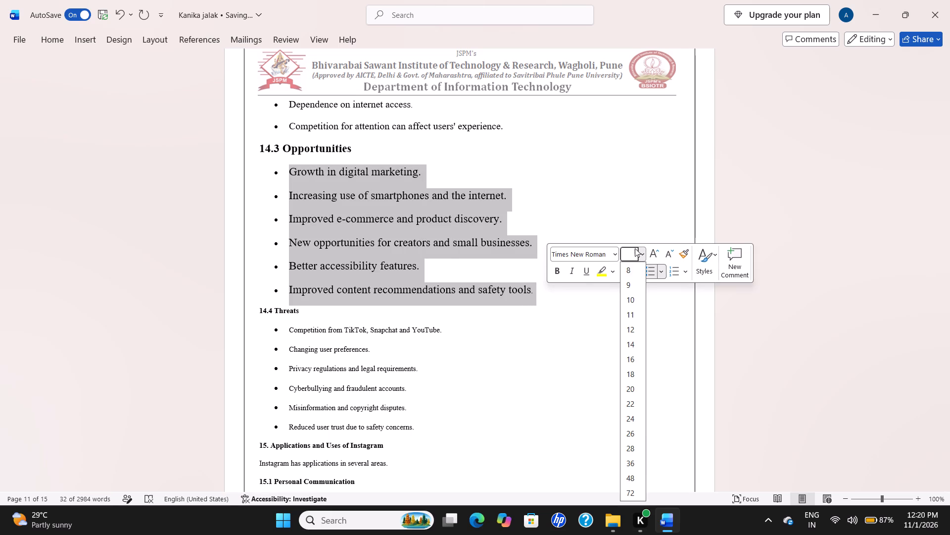
{"action": "left_click", "coordinate": [636, 325]}
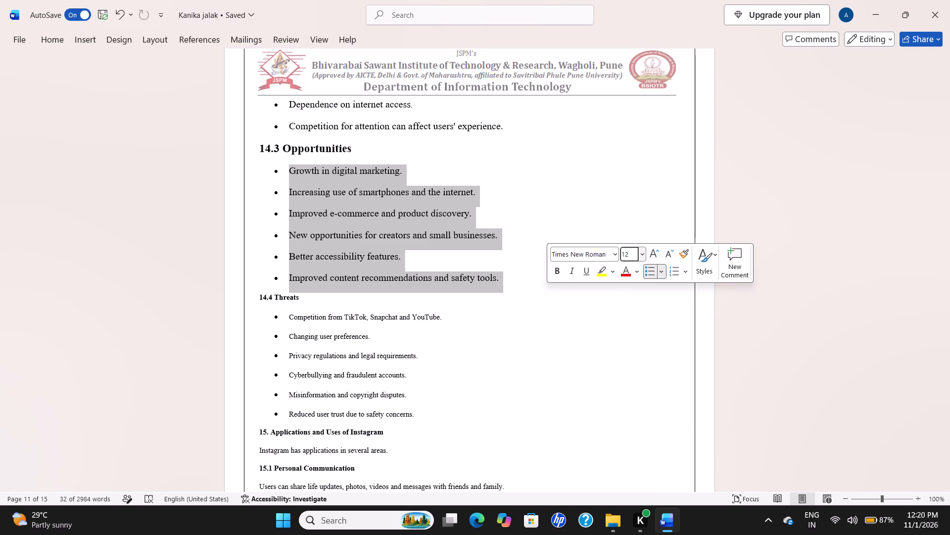
{"action": "left_click", "coordinate": [636, 325]}
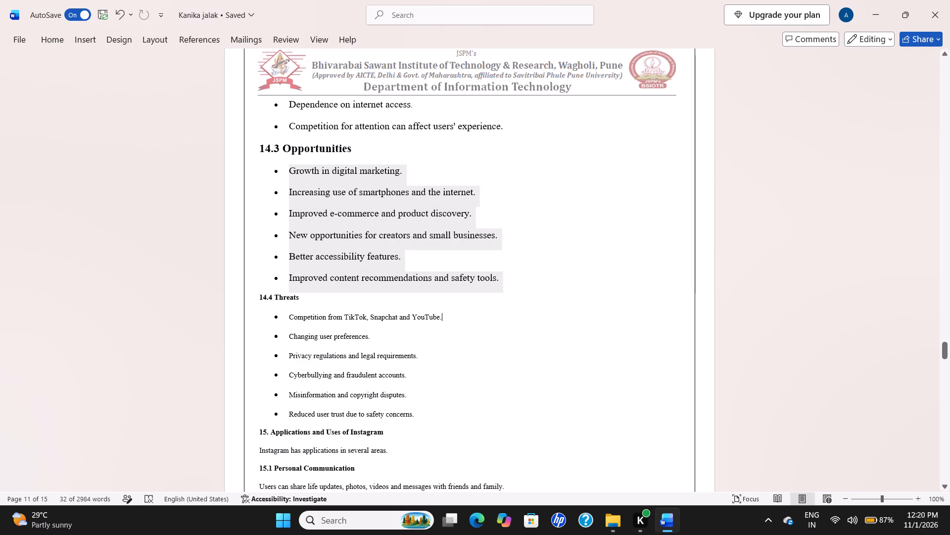
Select the heading "14.4 Threats" and open its font size for editing.
{"action": "left_click_drag", "start_coordinate": [299, 296], "coordinate": [246, 303]}
{"action": "left_click", "coordinate": [338, 260]}
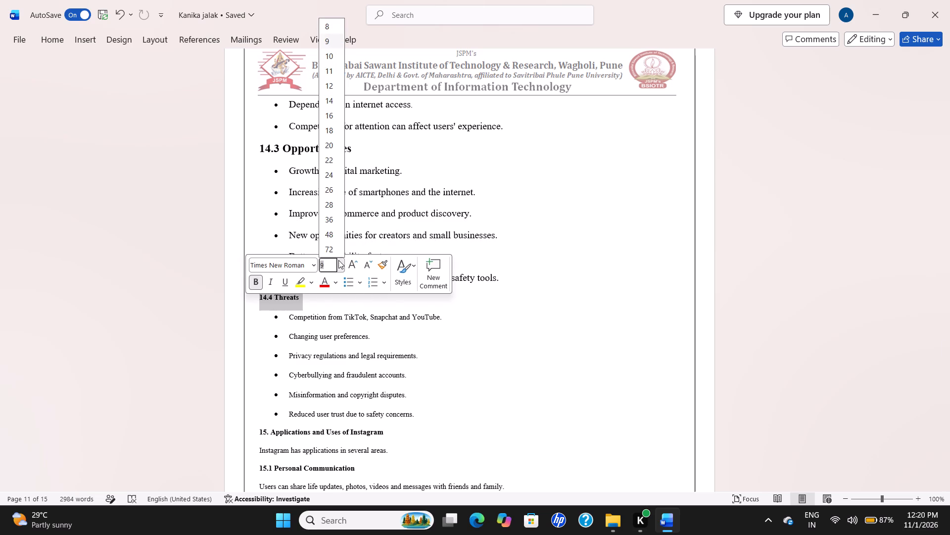
Set the font size of the selected heading "14.4 Threats" to 14.
{"action": "double_click", "coordinate": [332, 104]}
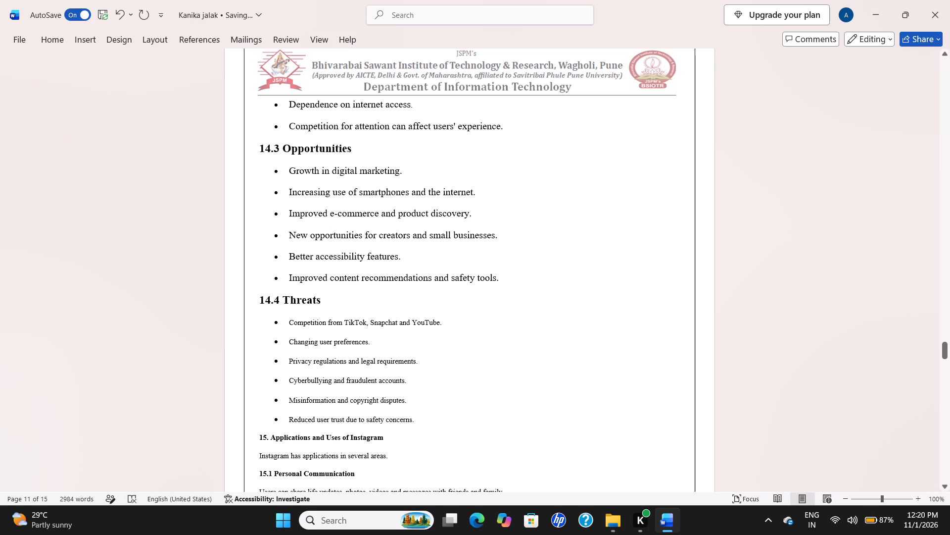
Set the font size of the bullets under "14.4 Threats", together with the section 15 heading line, to 12.
{"action": "left_click_drag", "start_coordinate": [285, 319], "coordinate": [454, 421]}
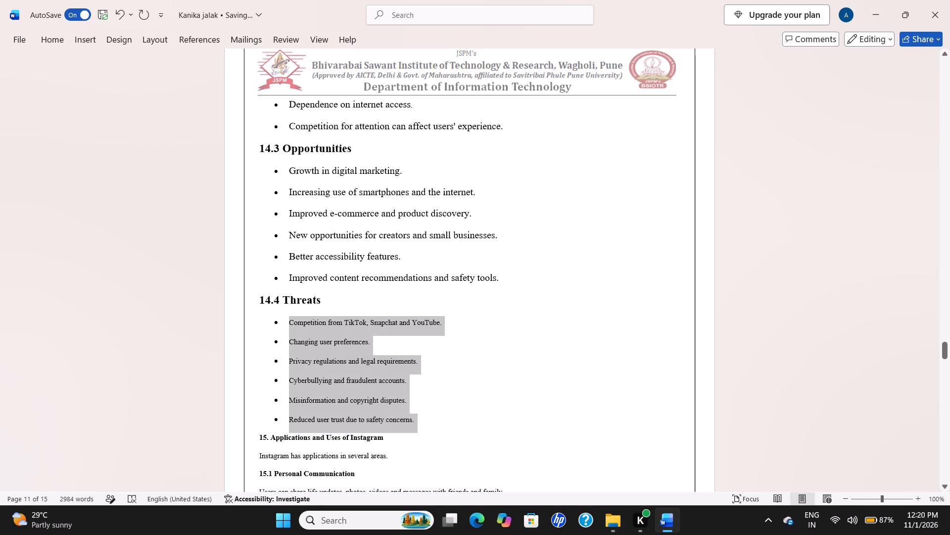
{"action": "left_click_drag", "start_coordinate": [454, 421], "coordinate": [457, 435]}
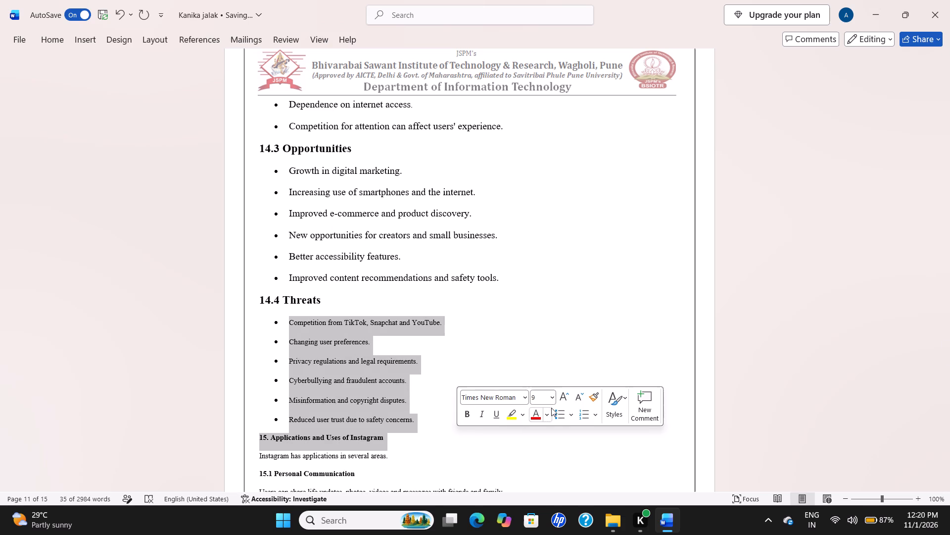
{"action": "left_click", "coordinate": [552, 402]}
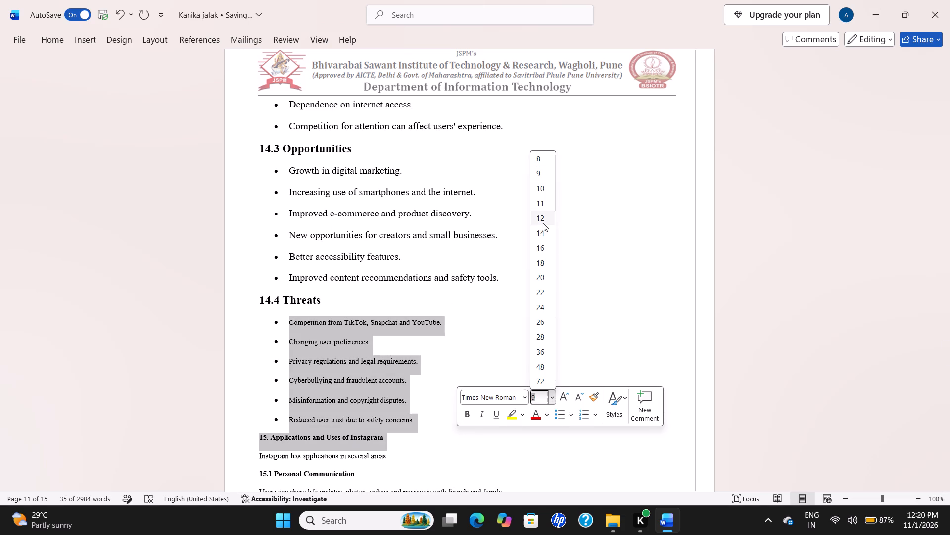
{"action": "left_click", "coordinate": [543, 223]}
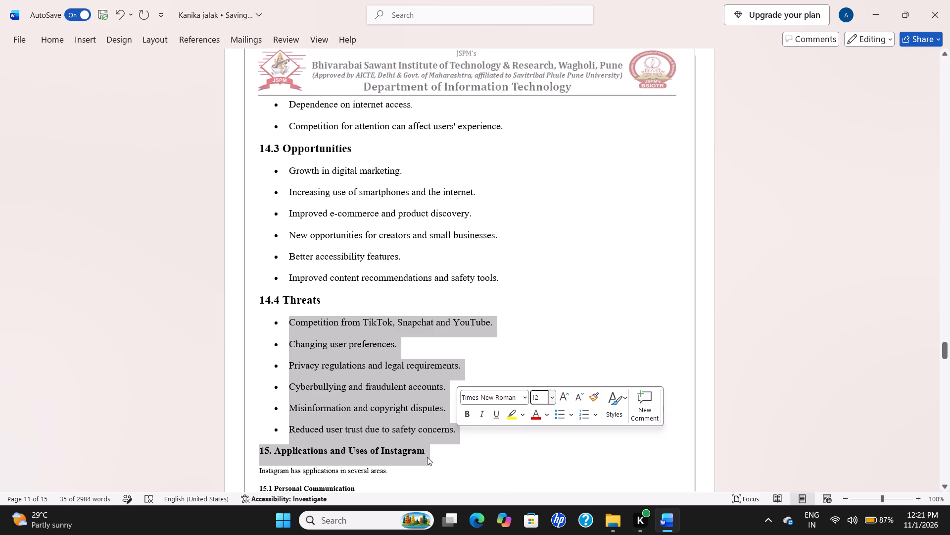
Set the font size of the heading "15. Applications and Uses of Instagram" to 14.
{"action": "left_click", "coordinate": [431, 456]}
{"action": "left_click_drag", "start_coordinate": [431, 456], "coordinate": [313, 461]}
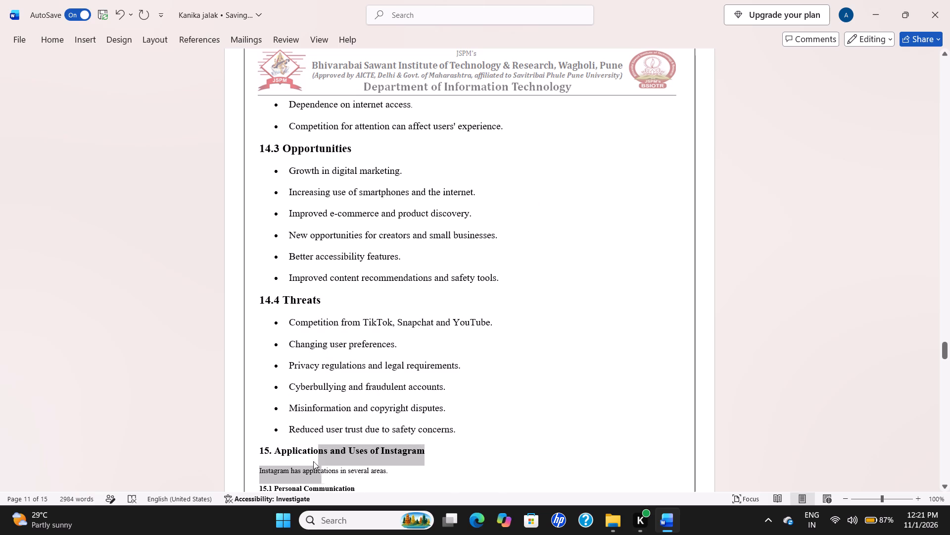
{"action": "left_click_drag", "start_coordinate": [313, 461], "coordinate": [259, 451]}
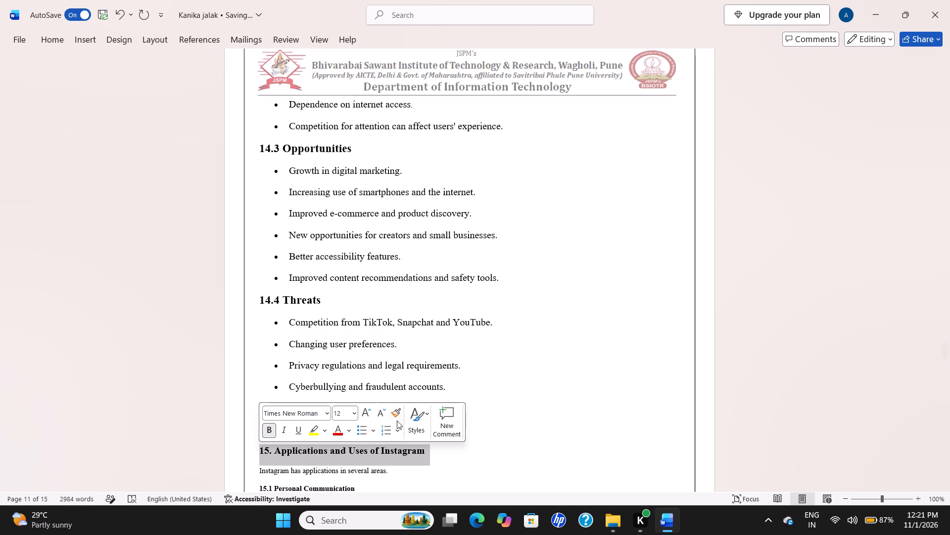
{"action": "left_click", "coordinate": [354, 413]}
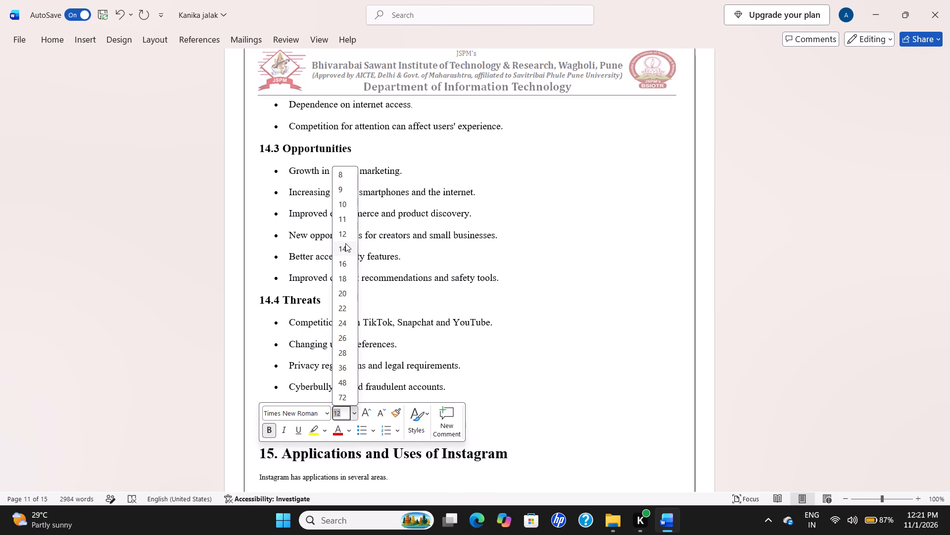
{"action": "left_click", "coordinate": [345, 243]}
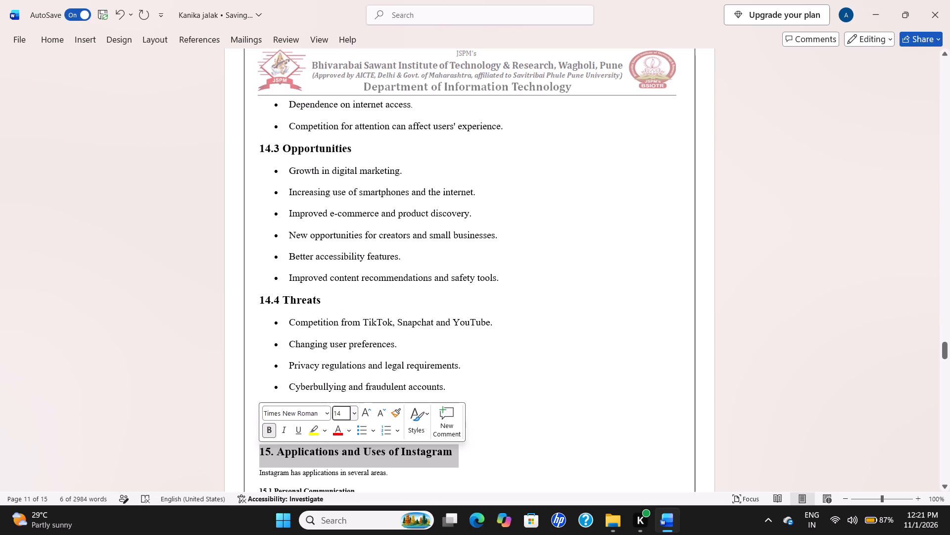
{"action": "left_click", "coordinate": [345, 243]}
Set the font size of the sentence "Instagram has applications in several areas" under the section 15 heading to 12.
{"action": "scroll", "coordinate": [345, 243], "scroll_direction": "down", "scroll_amount": 2}
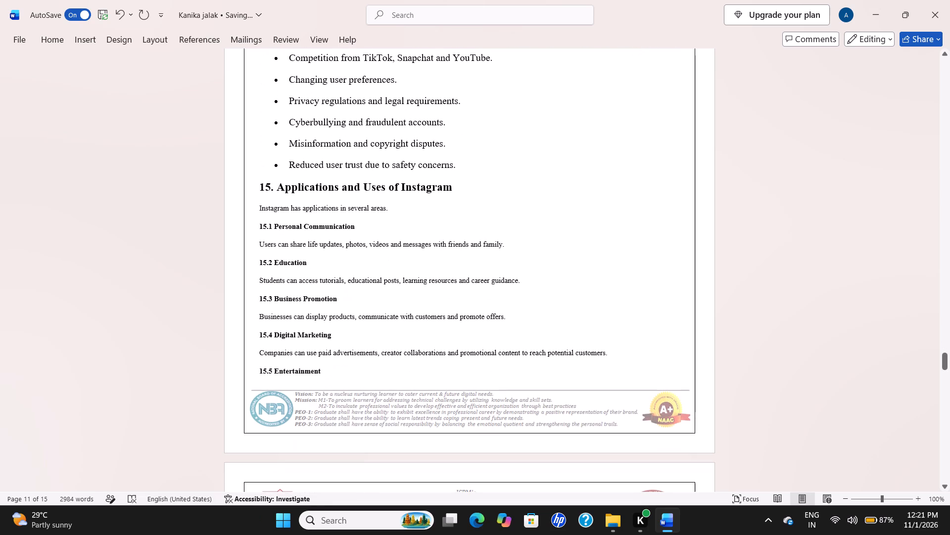
{"action": "left_click_drag", "start_coordinate": [257, 210], "coordinate": [382, 208]}
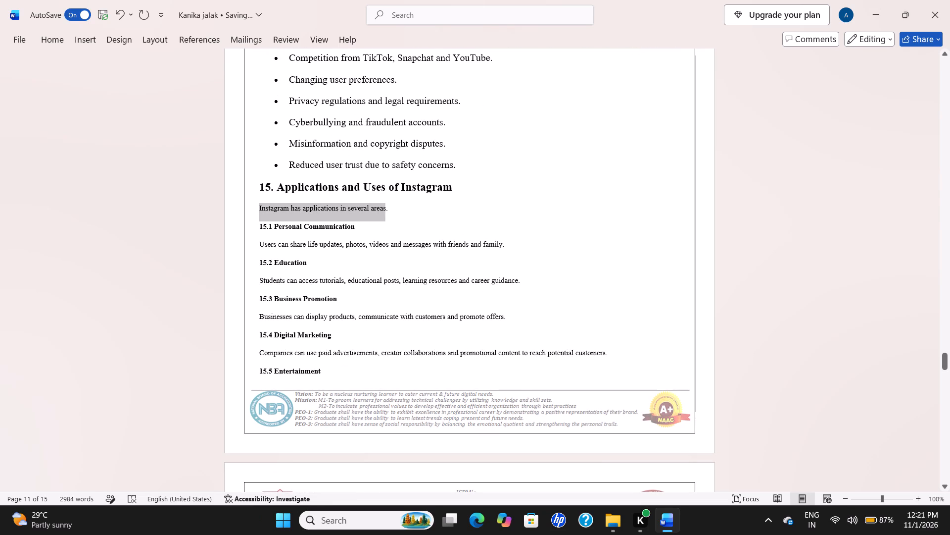
{"action": "left_click_drag", "start_coordinate": [382, 208], "coordinate": [384, 208]}
{"action": "left_click", "coordinate": [469, 172]}
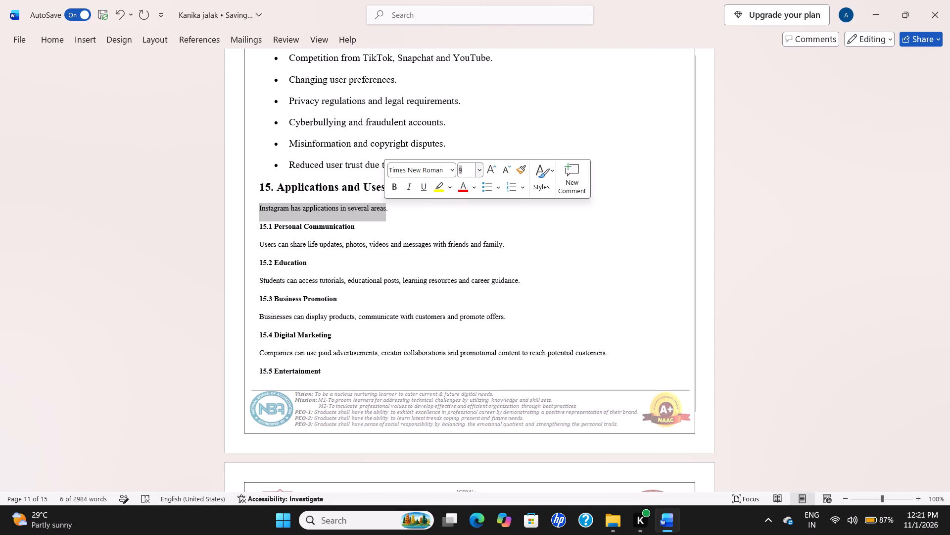
{"action": "key", "text": "BackSpace"}
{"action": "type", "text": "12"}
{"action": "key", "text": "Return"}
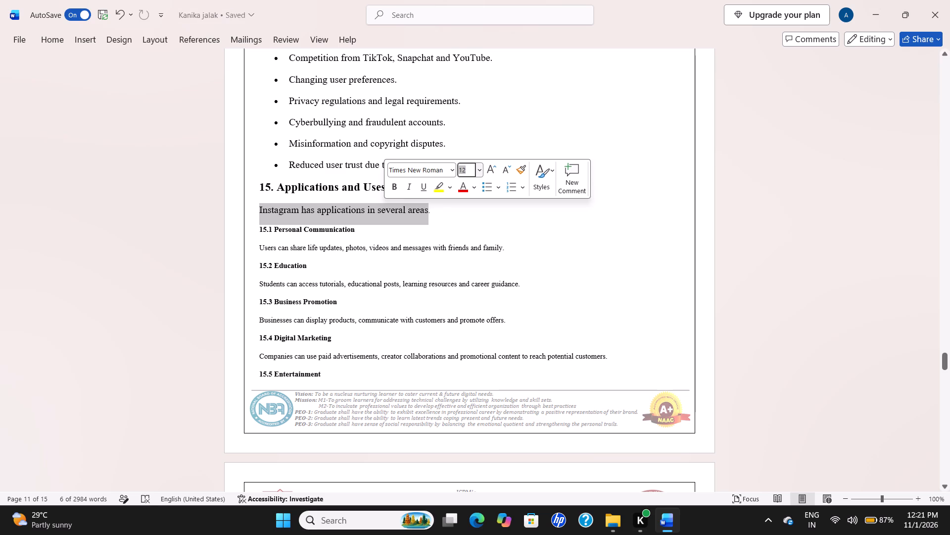
Select the heading "15.1 Personal Communication" and open its font size for editing.
{"action": "left_click_drag", "start_coordinate": [258, 228], "coordinate": [374, 222]}
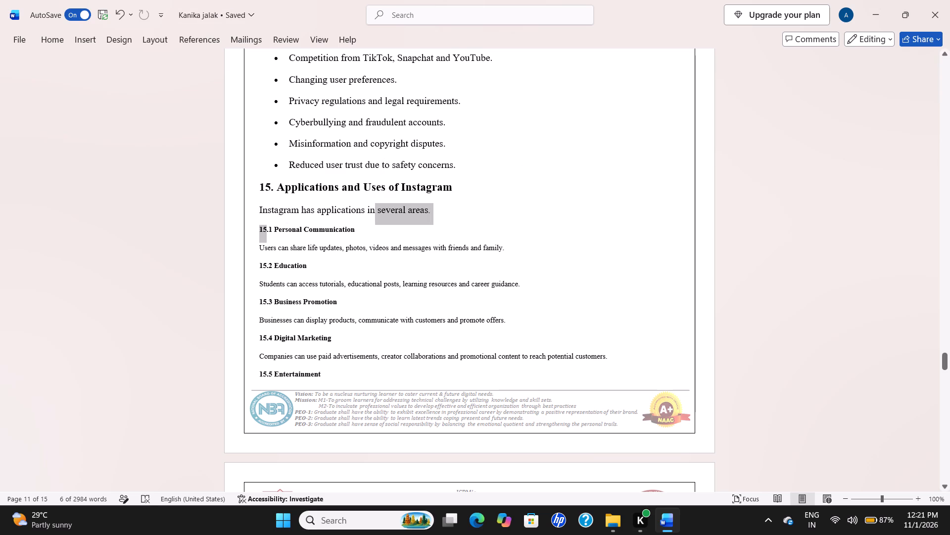
{"action": "left_click_drag", "start_coordinate": [374, 222], "coordinate": [394, 238]}
{"action": "left_click", "coordinate": [478, 197]}
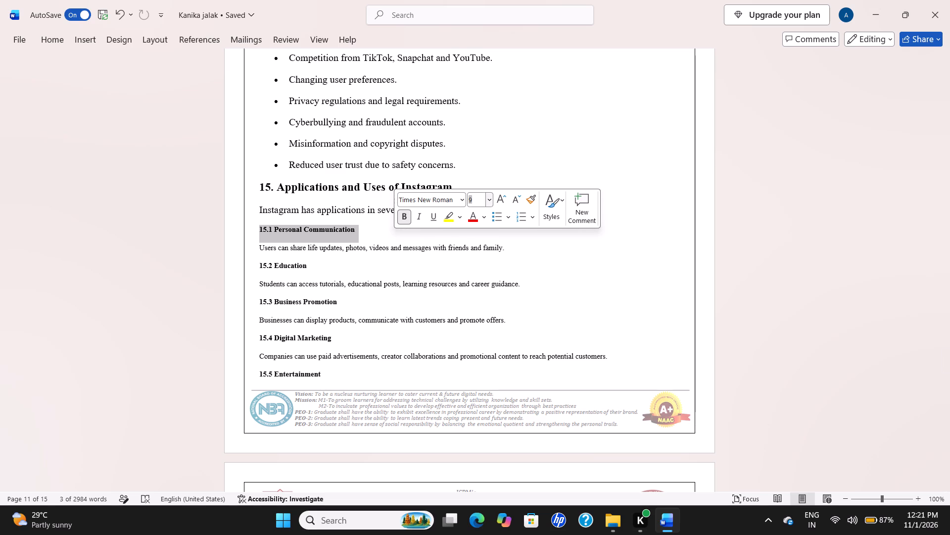
Set the font size of the heading "15.1 Personal Communication" to 14.
{"action": "key", "text": "BackSpace"}
{"action": "type", "text": "14"}
{"action": "key", "text": "Return"}
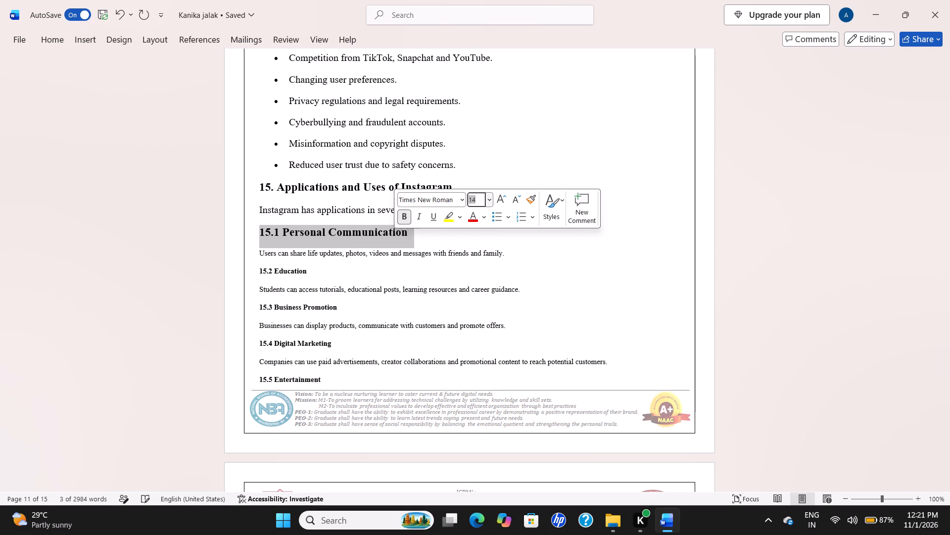
Set the font size of the body sentence under "15.1 Personal Communication" to 12.
{"action": "left_click_drag", "start_coordinate": [259, 254], "coordinate": [506, 262]}
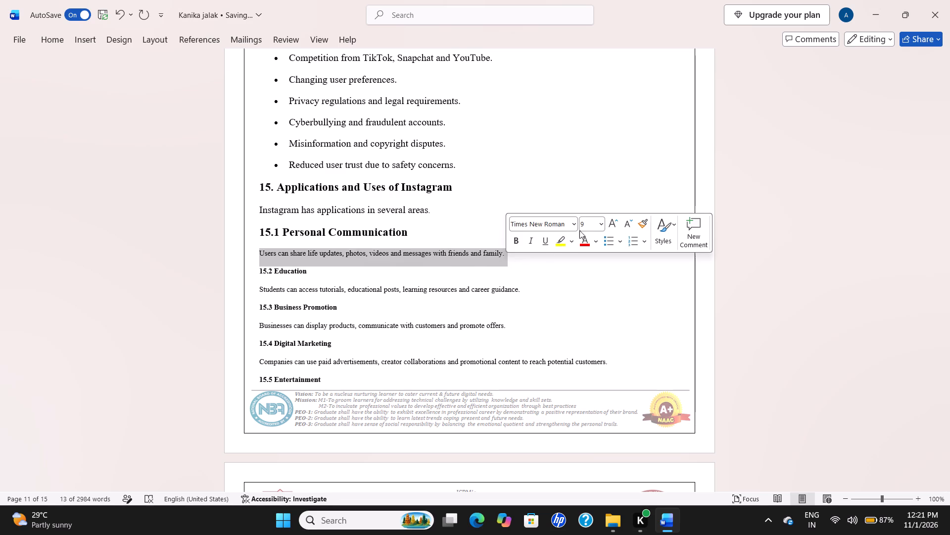
{"action": "left_click", "coordinate": [586, 217]}
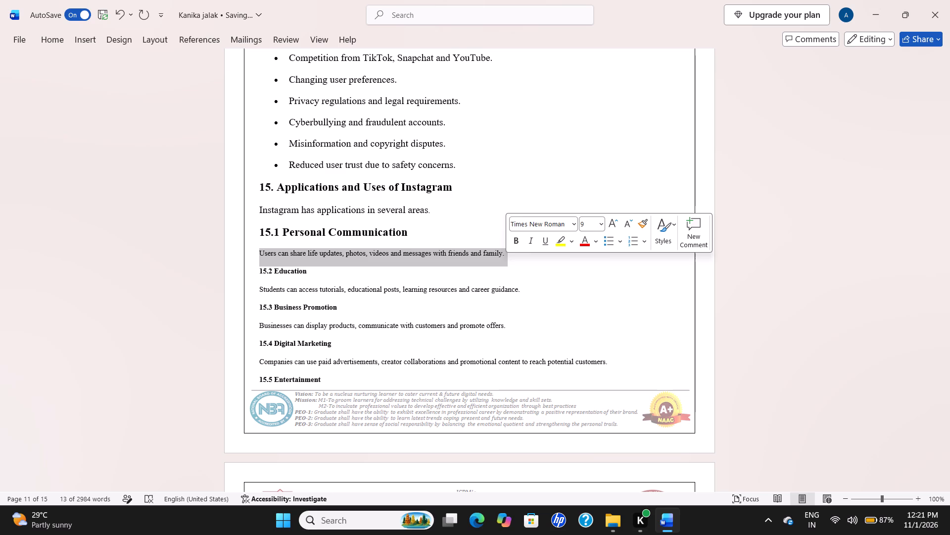
{"action": "left_click", "coordinate": [585, 227]}
{"action": "key", "text": "BackSpace"}
{"action": "type", "text": "12"}
{"action": "key", "text": "Return"}
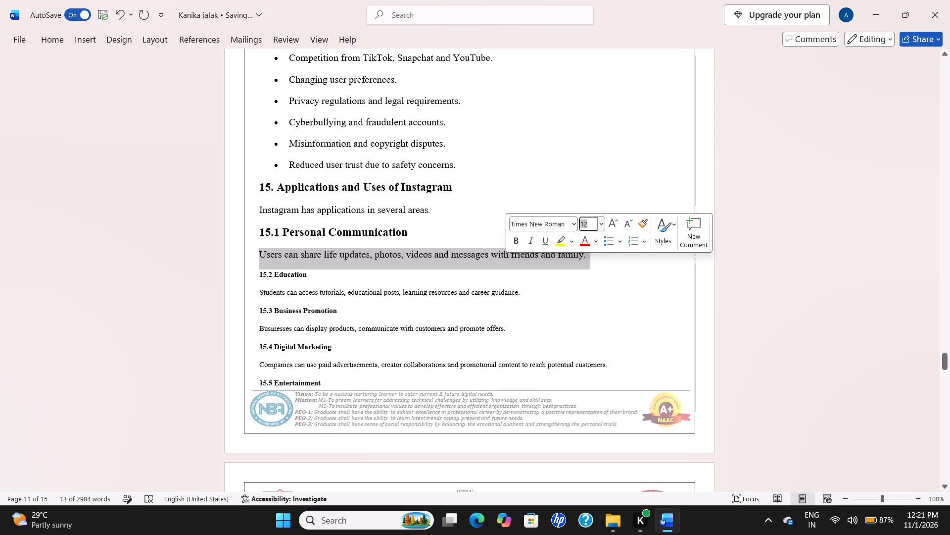
Set the font size of the heading "15.2 Education" to 14.
{"action": "left_click_drag", "start_coordinate": [304, 281], "coordinate": [257, 284]}
{"action": "left_click", "coordinate": [340, 241]}
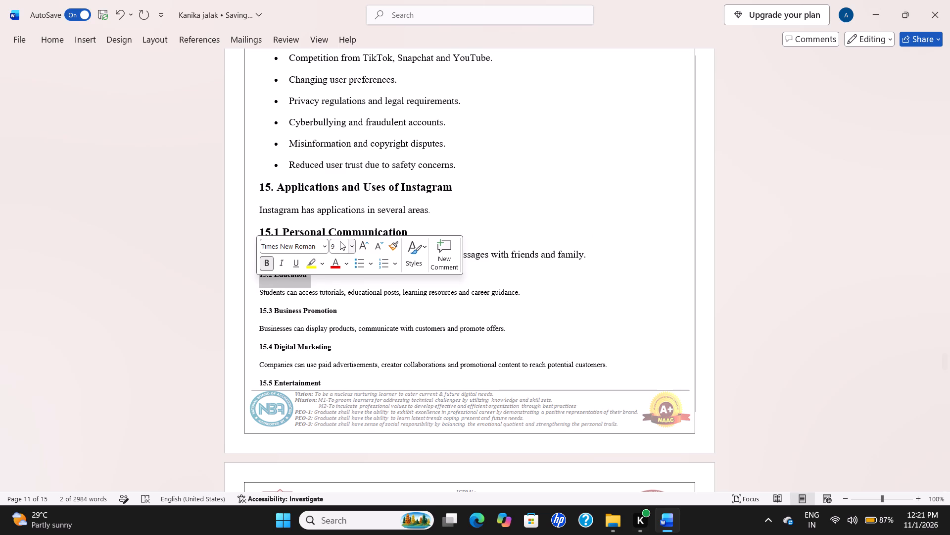
{"action": "left_click", "coordinate": [333, 247]}
{"action": "key", "text": "BackSpace"}
{"action": "type", "text": "12"}
{"action": "key", "text": "BackSpace"}
{"action": "key", "text": "4"}
{"action": "key", "text": "Return"}
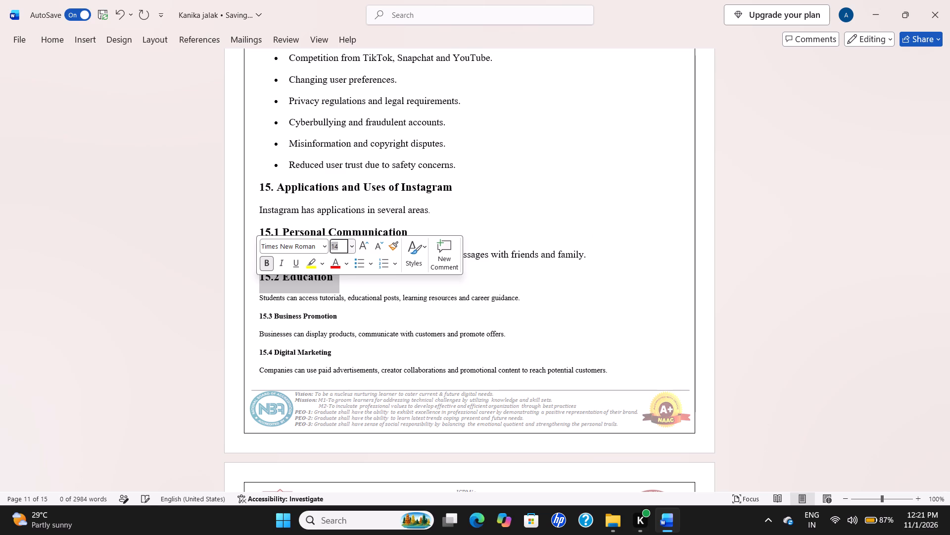
{"action": "left_click", "coordinate": [340, 323]}
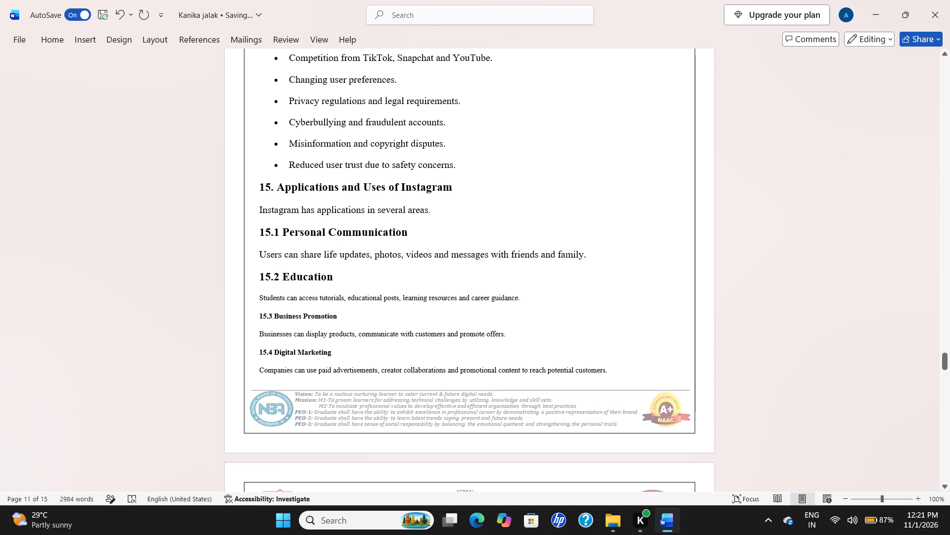
Set the font size of the body sentence under "15.2 Education" to 12.
{"action": "left_click_drag", "start_coordinate": [259, 298], "coordinate": [526, 296]}
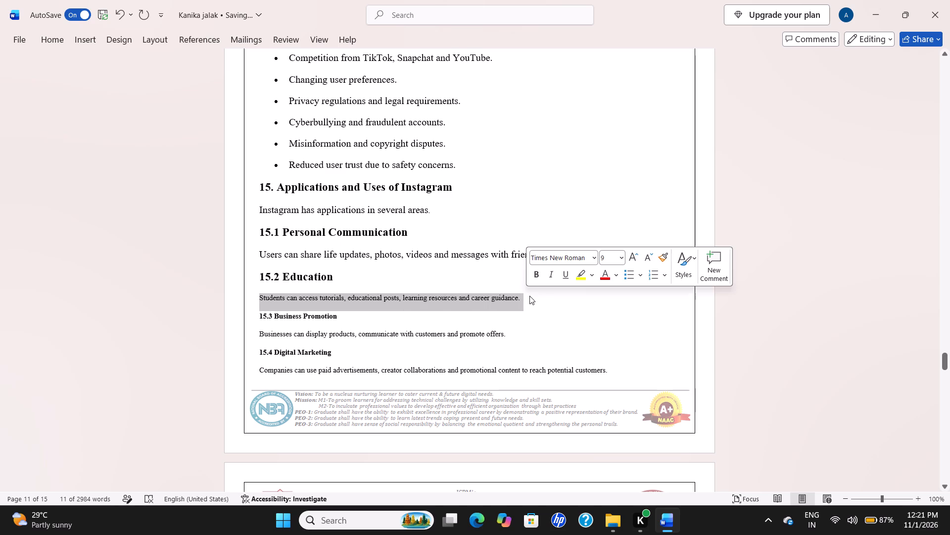
{"action": "left_click", "coordinate": [608, 259]}
{"action": "key", "text": "BackSpace"}
{"action": "key", "text": "1"}
{"action": "key", "text": "2"}
{"action": "key", "text": "Return"}
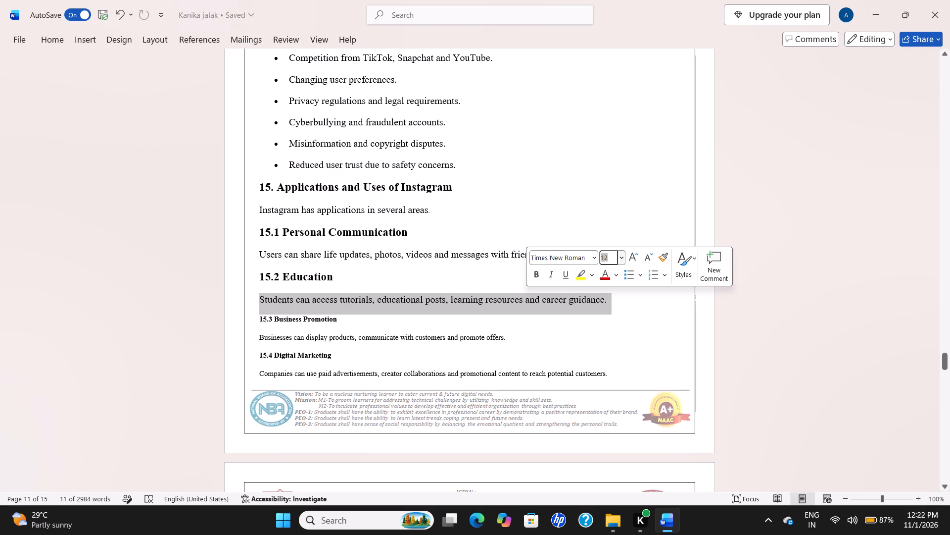
Set the font size of the heading "15.3 Business Promotion" to 14.
{"action": "left_click_drag", "start_coordinate": [342, 326], "coordinate": [254, 328]}
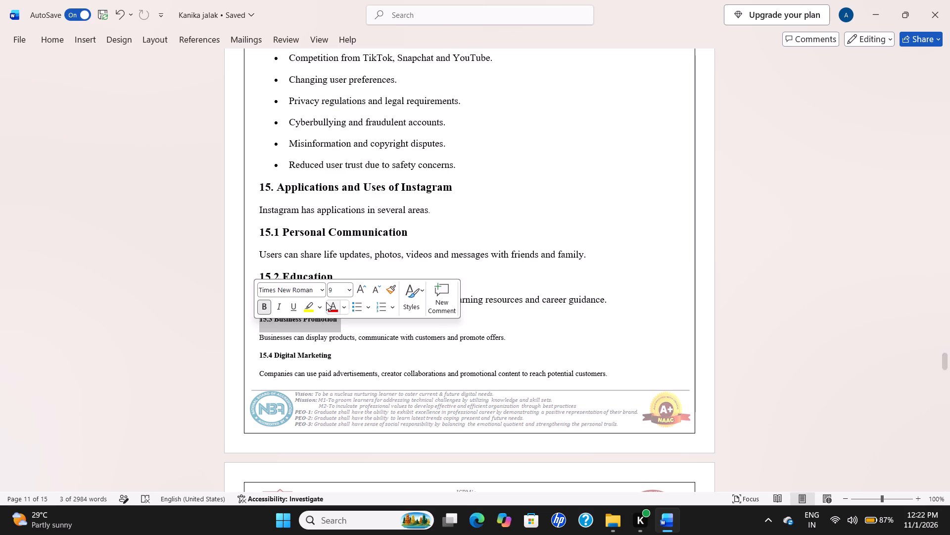
{"action": "left_click", "coordinate": [338, 290]}
{"action": "key", "text": "BackSpace"}
{"action": "type", "text": "14"}
{"action": "key", "text": "Return"}
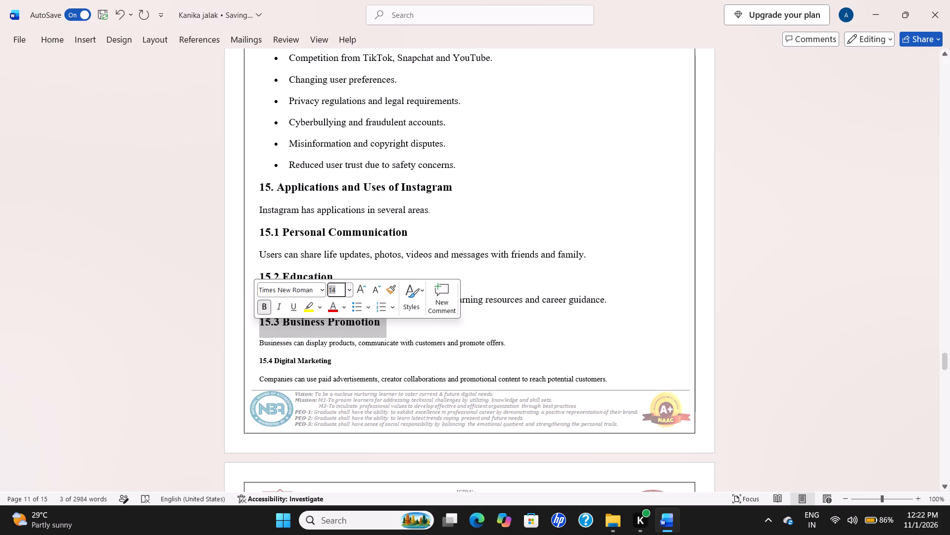
{"action": "left_click", "coordinate": [350, 378]}
Set the font size of the body sentence under "15.3 Business Promotion" to 12.
{"action": "scroll", "coordinate": [350, 378], "scroll_direction": "down", "scroll_amount": 1}
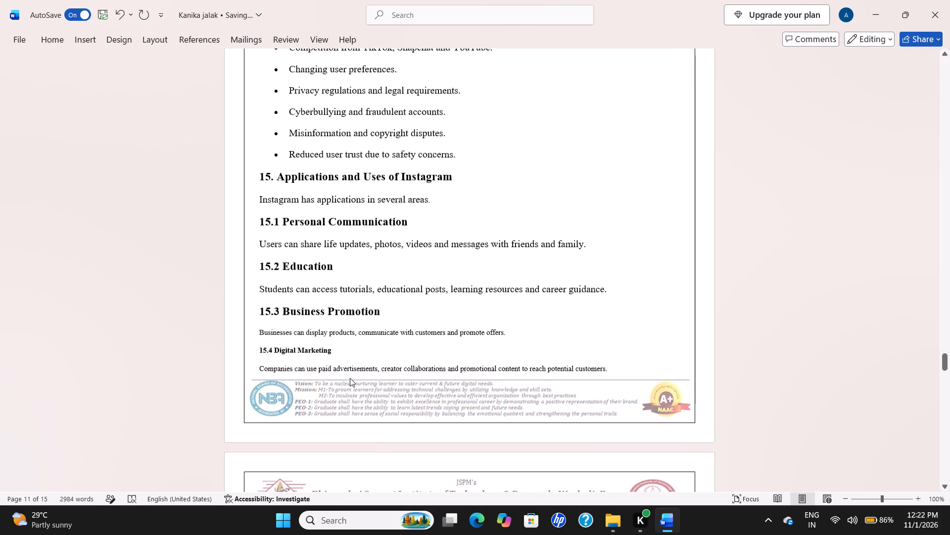
{"action": "scroll", "coordinate": [350, 378], "scroll_direction": "down", "scroll_amount": 1}
{"action": "left_click_drag", "start_coordinate": [259, 317], "coordinate": [528, 335]}
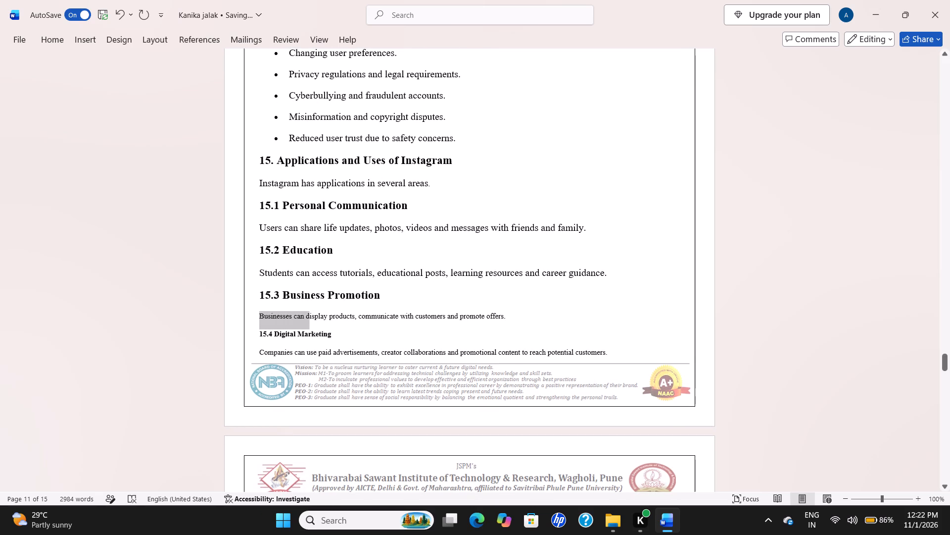
{"action": "left_click_drag", "start_coordinate": [528, 335], "coordinate": [518, 326]}
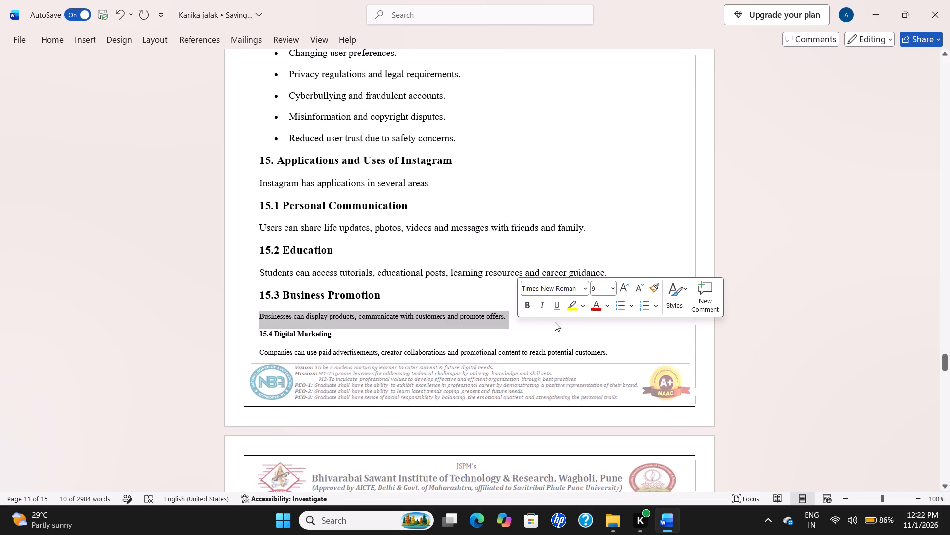
{"action": "left_click", "coordinate": [603, 284]}
{"action": "key", "text": "BackSpace"}
{"action": "type", "text": "12"}
{"action": "key", "text": "Return"}
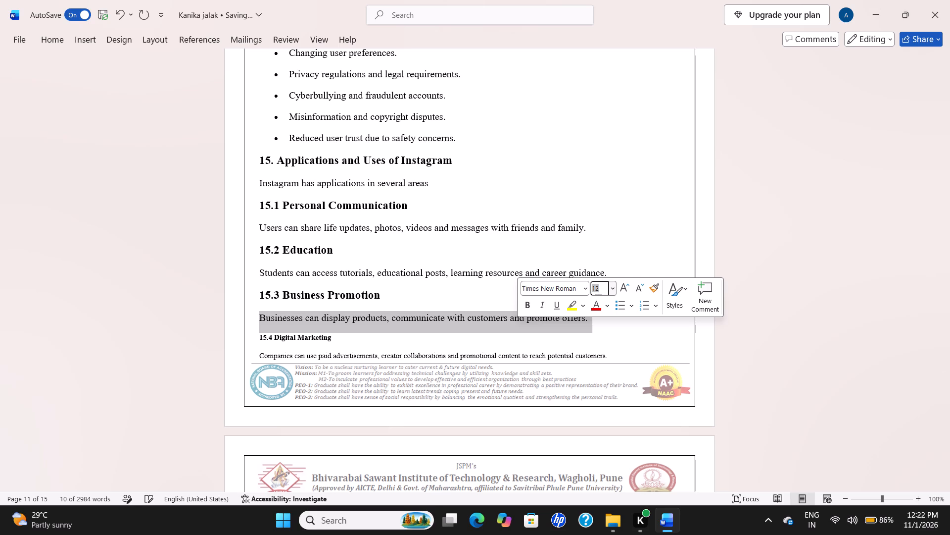
Select the heading "15.4 Digital Marketing" for resizing.
{"action": "left_click_drag", "start_coordinate": [330, 345], "coordinate": [285, 338]}
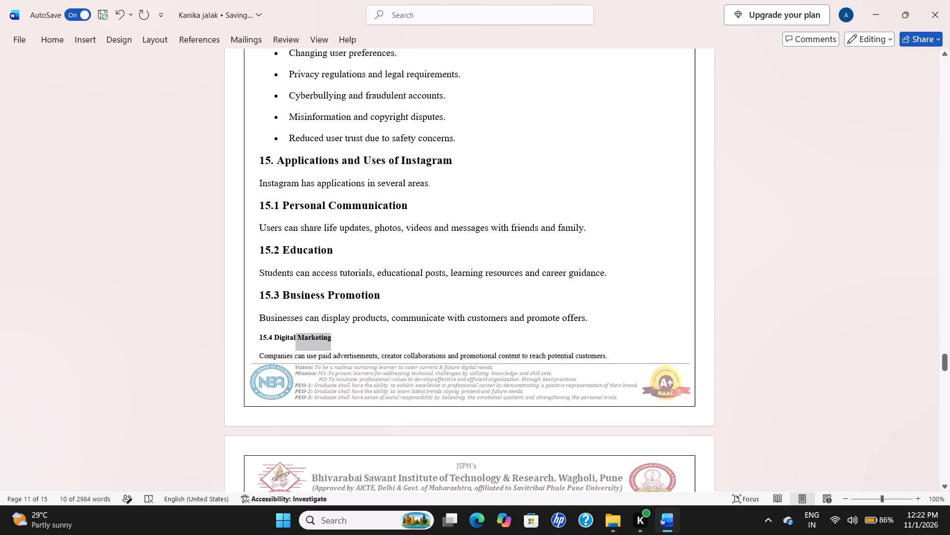
Set the font size of the heading "15.4 Digital Marketing" to 14.
{"action": "left_click_drag", "start_coordinate": [285, 338], "coordinate": [259, 338]}
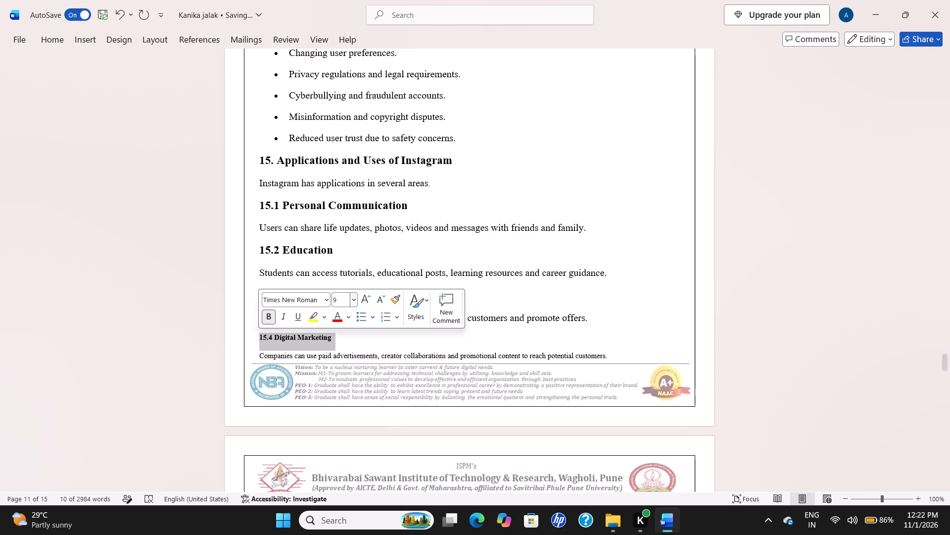
{"action": "left_click", "coordinate": [345, 296]}
{"action": "key", "text": "BackSpace"}
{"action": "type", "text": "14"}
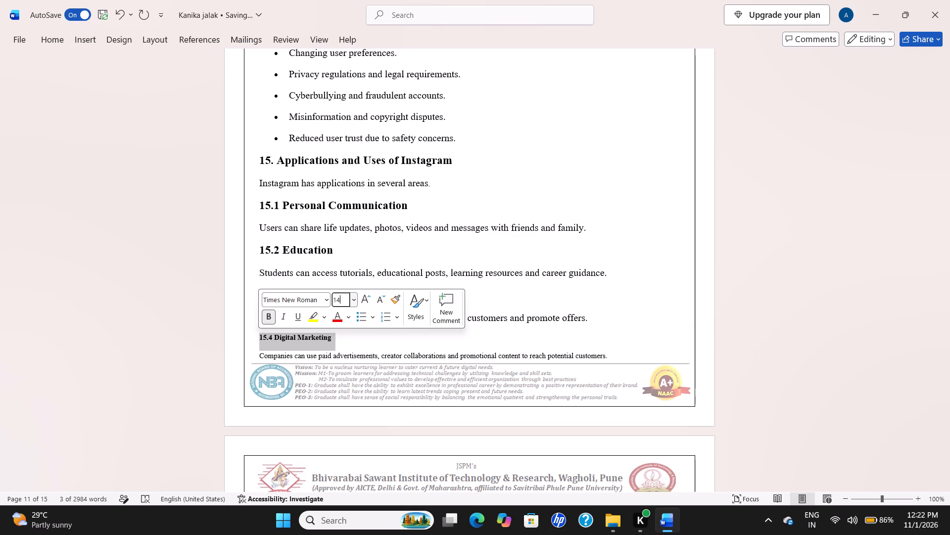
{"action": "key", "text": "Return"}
{"action": "scroll", "coordinate": [345, 296], "scroll_direction": "down", "scroll_amount": 2}
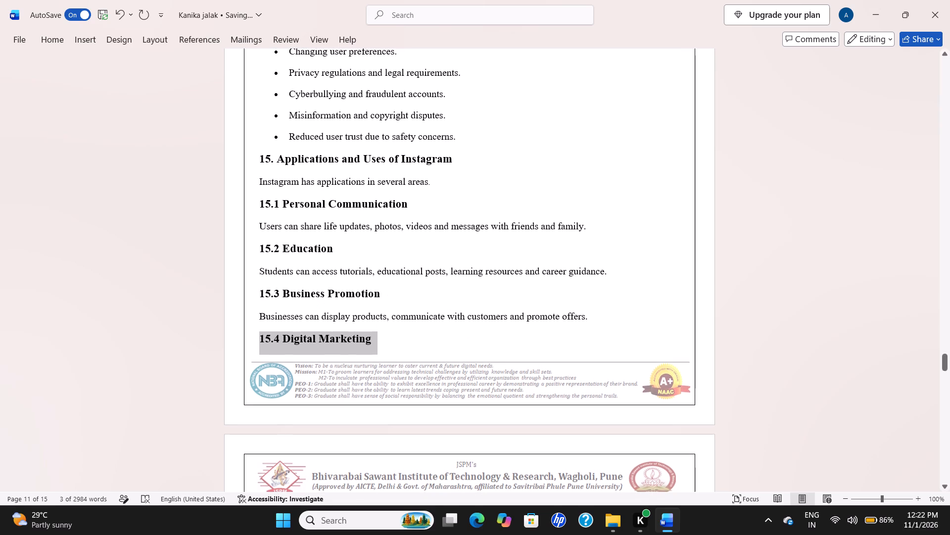
{"action": "left_click", "coordinate": [345, 296]}
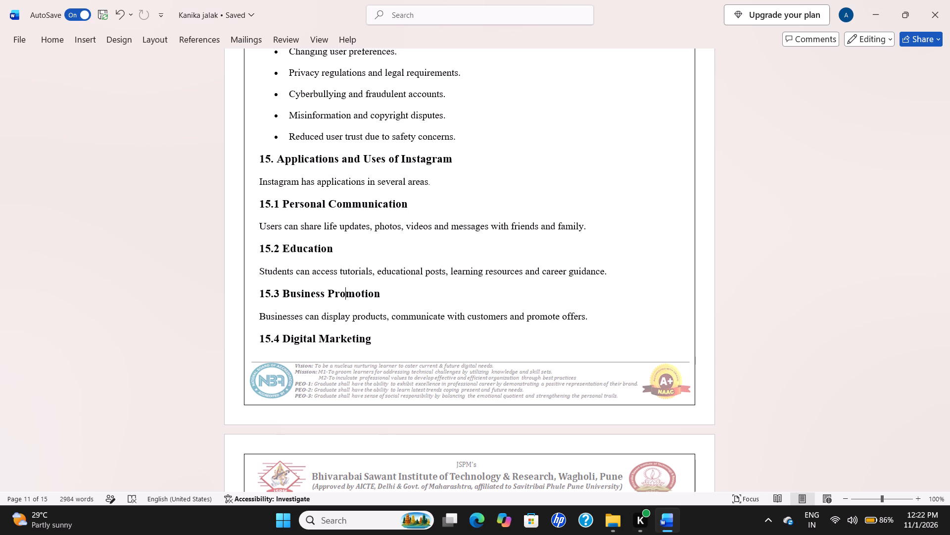
Set the font size of the body sentence under "15.4 Digital Marketing", at the top of the following page, to 12.
{"action": "scroll", "coordinate": [345, 296], "scroll_direction": "down", "scroll_amount": 2}
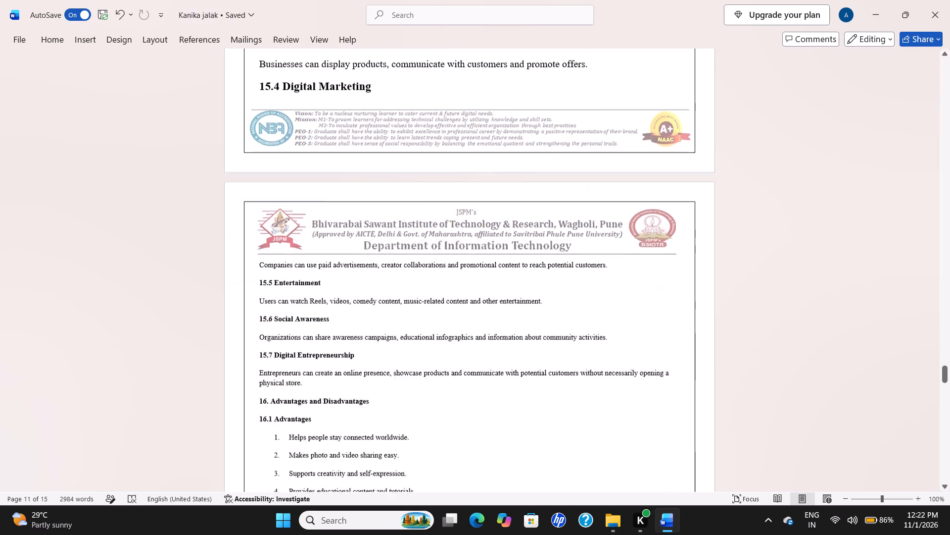
{"action": "scroll", "coordinate": [345, 296], "scroll_direction": "down", "scroll_amount": 1}
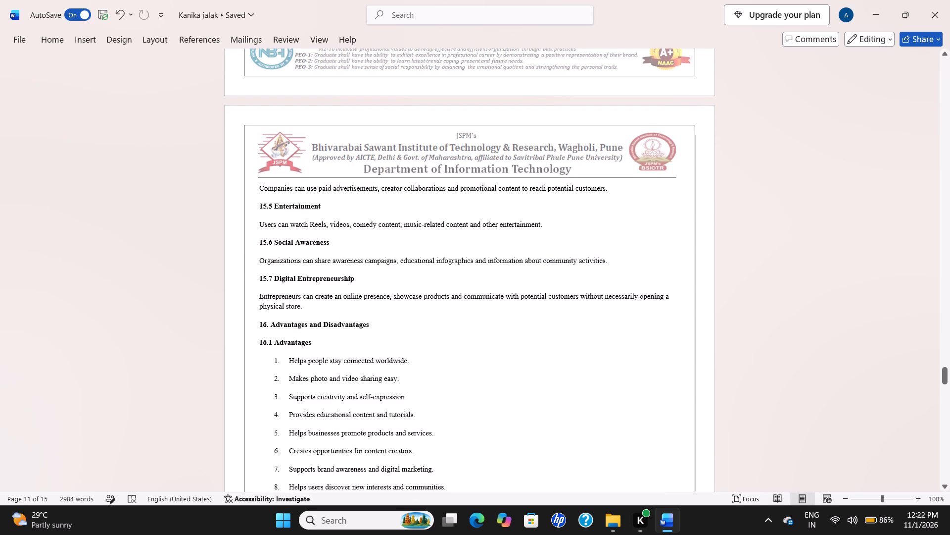
{"action": "left_click_drag", "start_coordinate": [262, 185], "coordinate": [637, 184]}
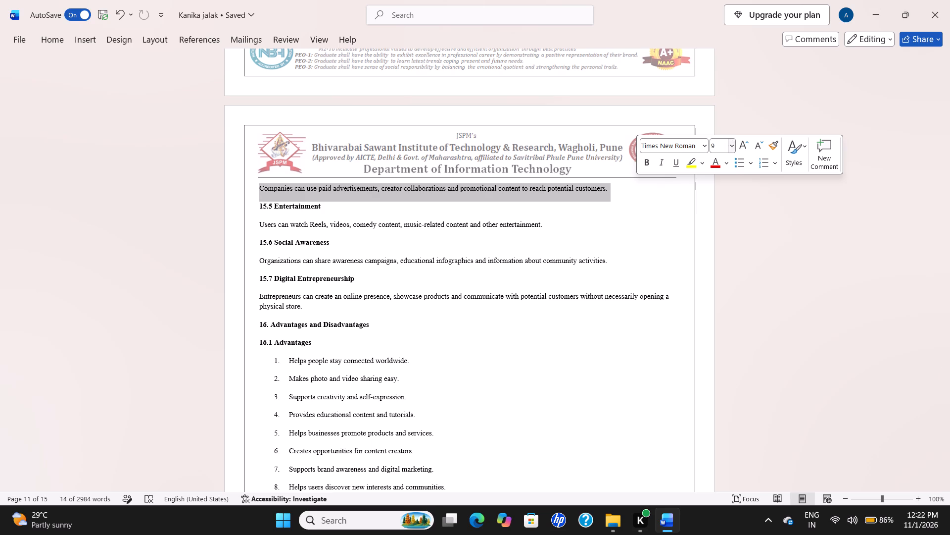
{"action": "left_click", "coordinate": [714, 146]}
{"action": "key", "text": "BackSpace"}
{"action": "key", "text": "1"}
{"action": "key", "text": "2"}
{"action": "key", "text": "Return"}
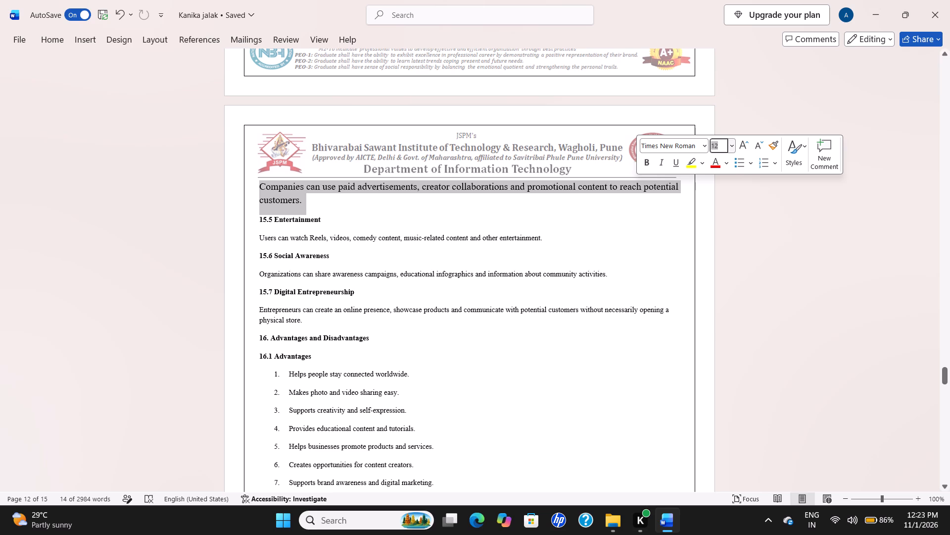
Set the font size of the heading "15.5 Entertainment" to 14.
{"action": "left_click_drag", "start_coordinate": [333, 224], "coordinate": [244, 221]}
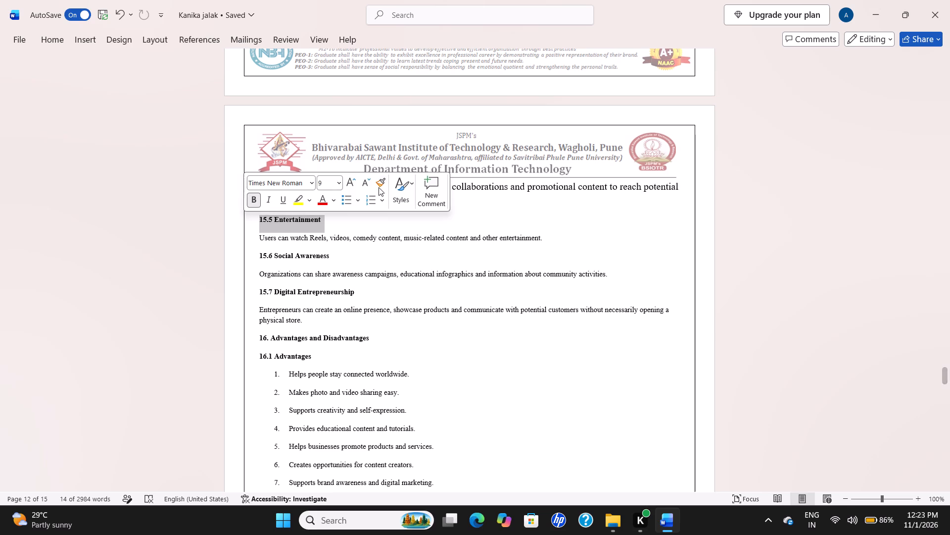
{"action": "left_click", "coordinate": [337, 183]}
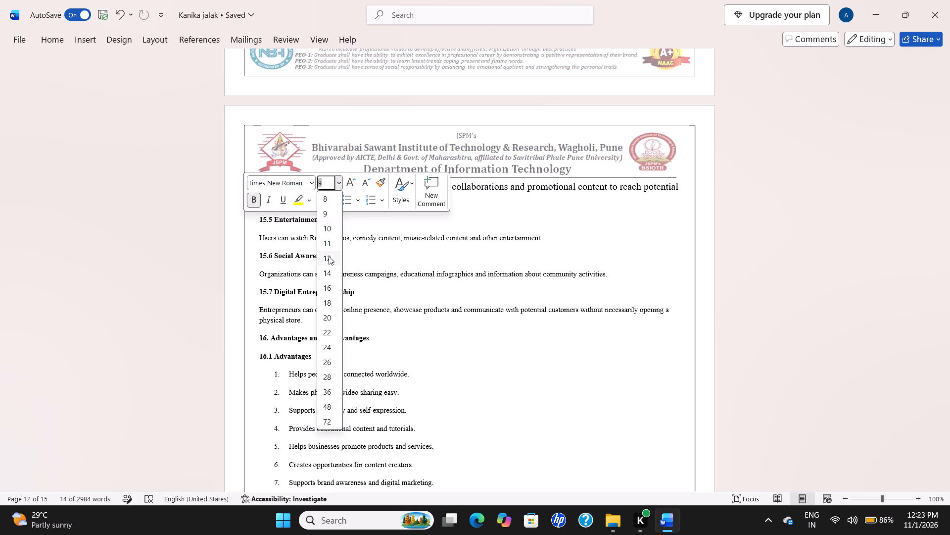
{"action": "left_click", "coordinate": [330, 268]}
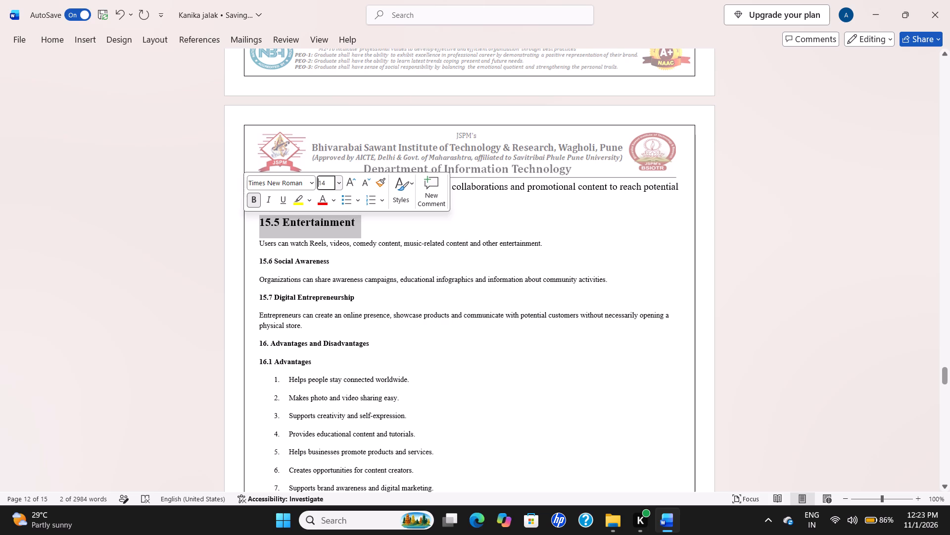
Set the font size of the body sentence under "15.5 Entertainment" to 12.
{"action": "left_click_drag", "start_coordinate": [557, 246], "coordinate": [275, 255]}
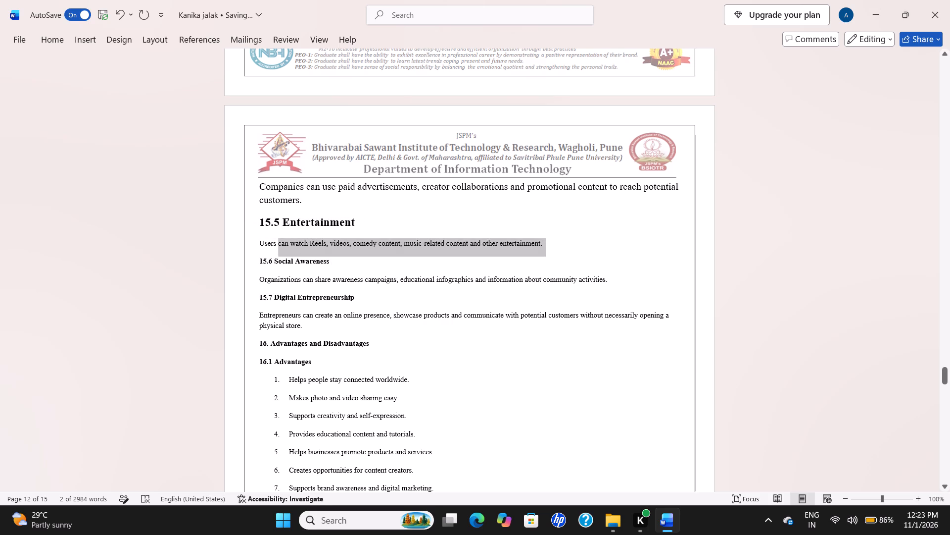
{"action": "left_click_drag", "start_coordinate": [275, 255], "coordinate": [264, 254]}
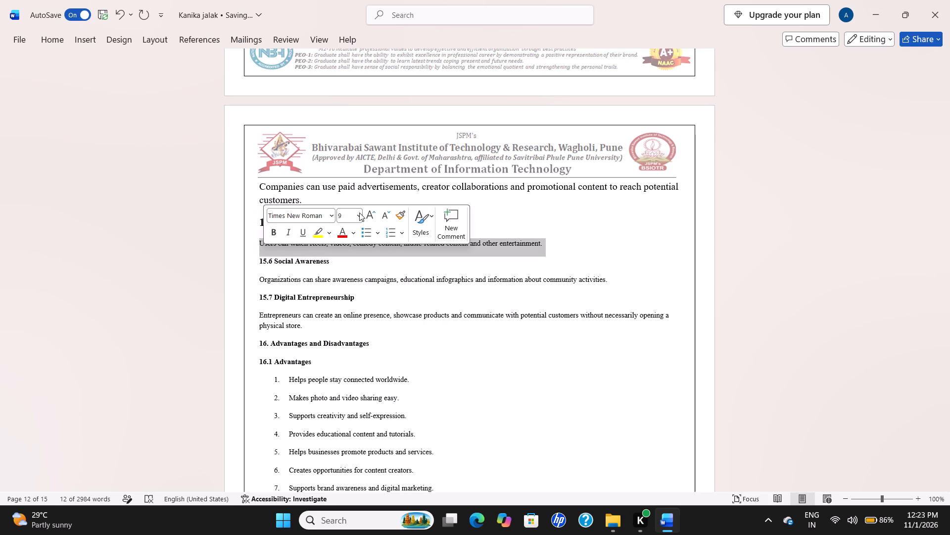
{"action": "left_click", "coordinate": [356, 214]}
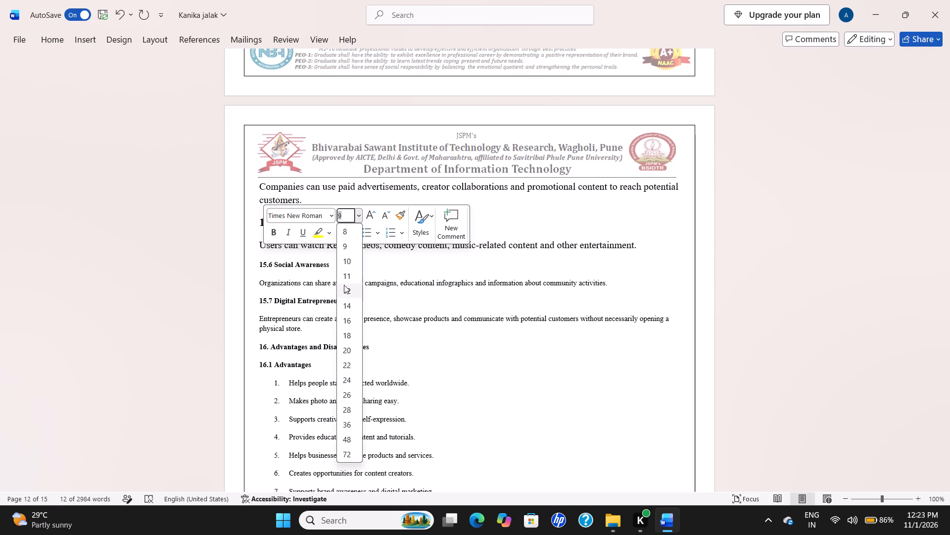
{"action": "left_click", "coordinate": [344, 285]}
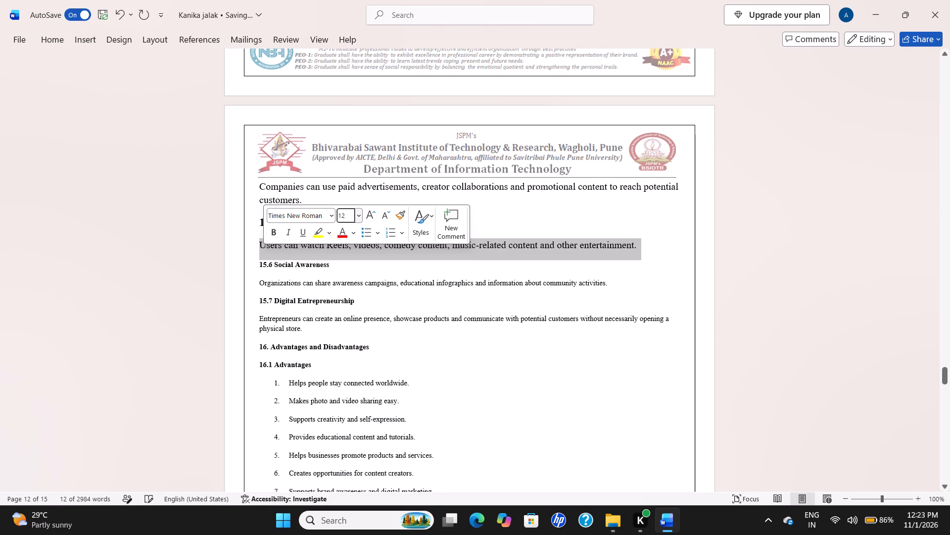
Set the font size of the heading "15.6 Social Awareness" to 14.
{"action": "left_click_drag", "start_coordinate": [332, 262], "coordinate": [256, 267]}
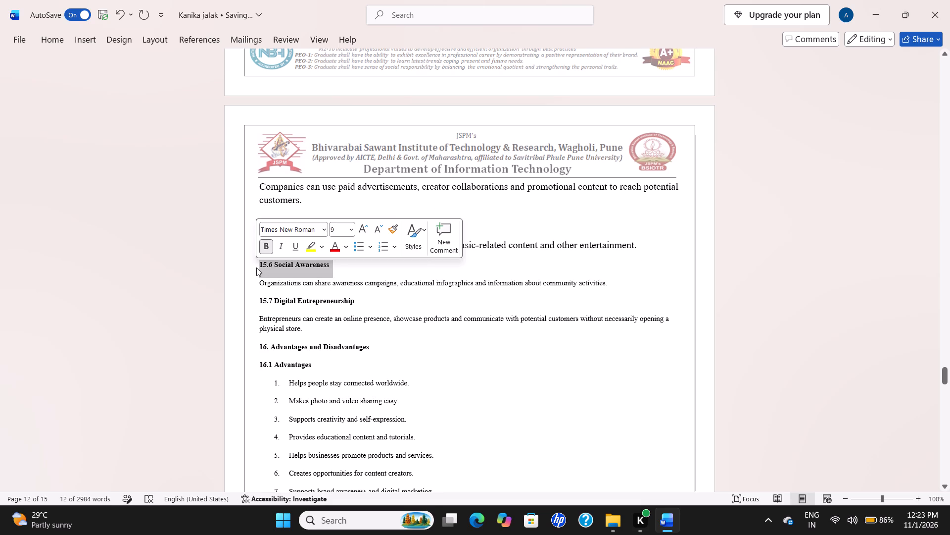
{"action": "left_click", "coordinate": [349, 229]}
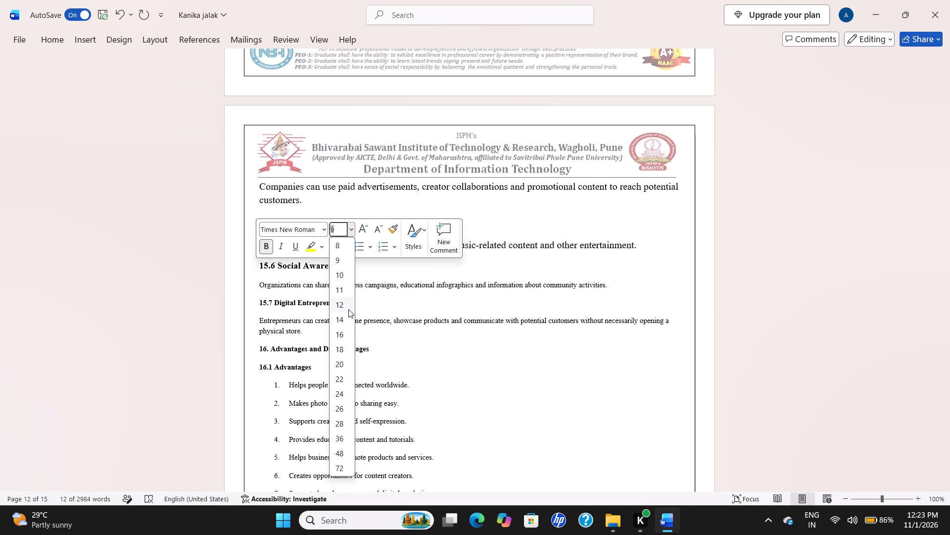
{"action": "left_click", "coordinate": [344, 320]}
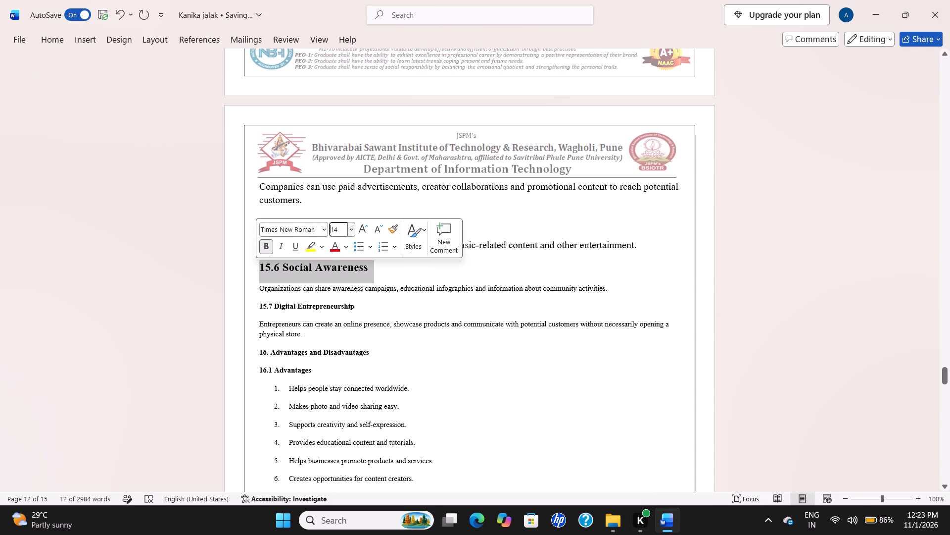
Set the font size of the body sentence under "15.6 Social Awareness" to 12.
{"action": "left_click_drag", "start_coordinate": [260, 291], "coordinate": [608, 298]}
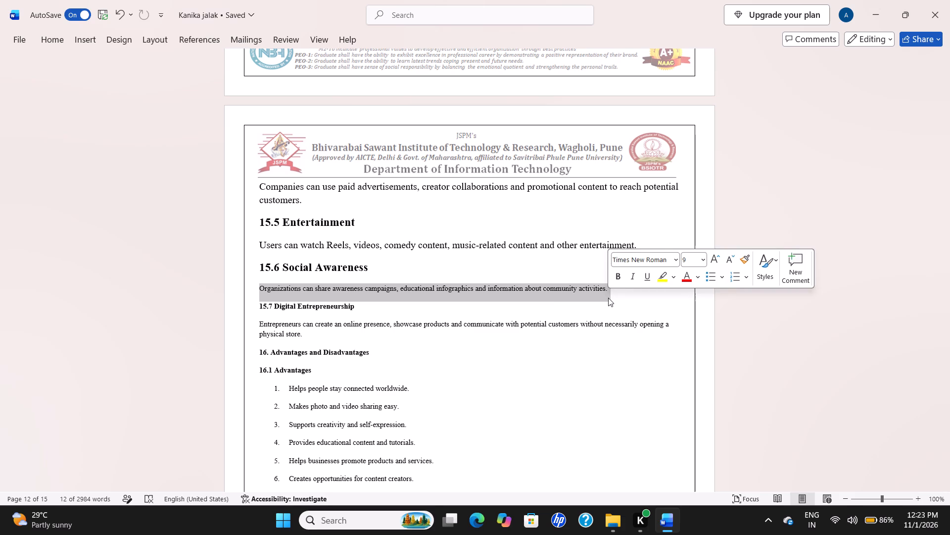
{"action": "left_click", "coordinate": [689, 260]}
{"action": "key", "text": "BackSpace"}
{"action": "key", "text": "1"}
{"action": "key", "text": "2"}
{"action": "key", "text": "Return"}
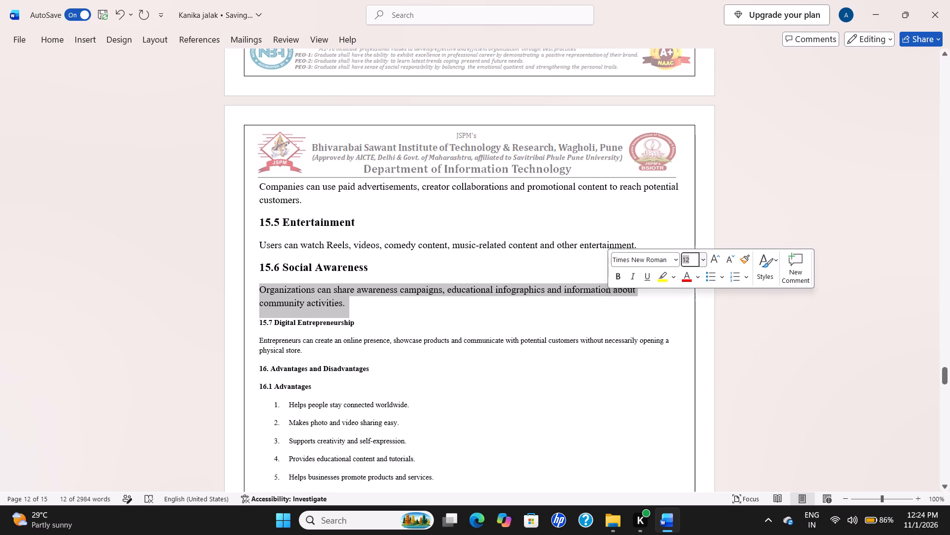
Set the font size of the heading "15.7 Digital Entrepreneurship" to 14.
{"action": "left_click_drag", "start_coordinate": [370, 326], "coordinate": [247, 324]}
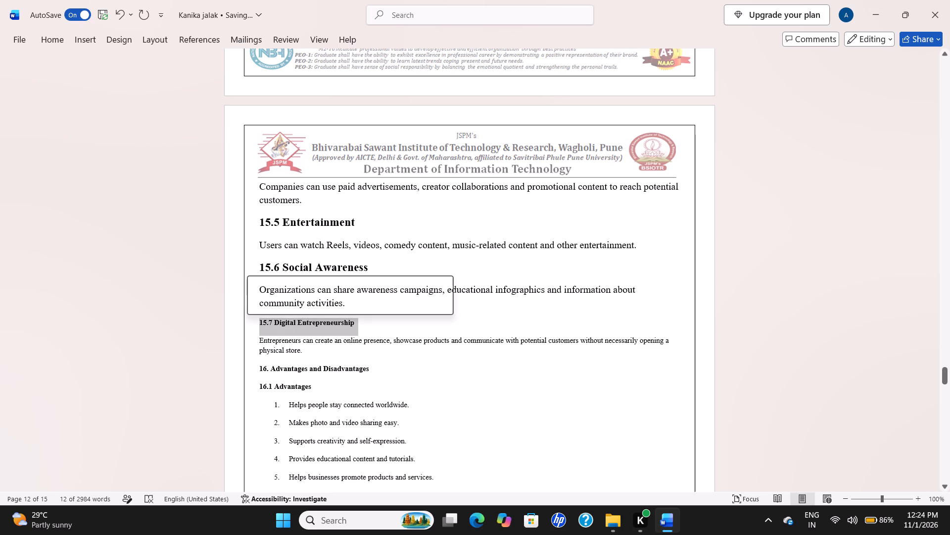
{"action": "left_click", "coordinate": [339, 287]}
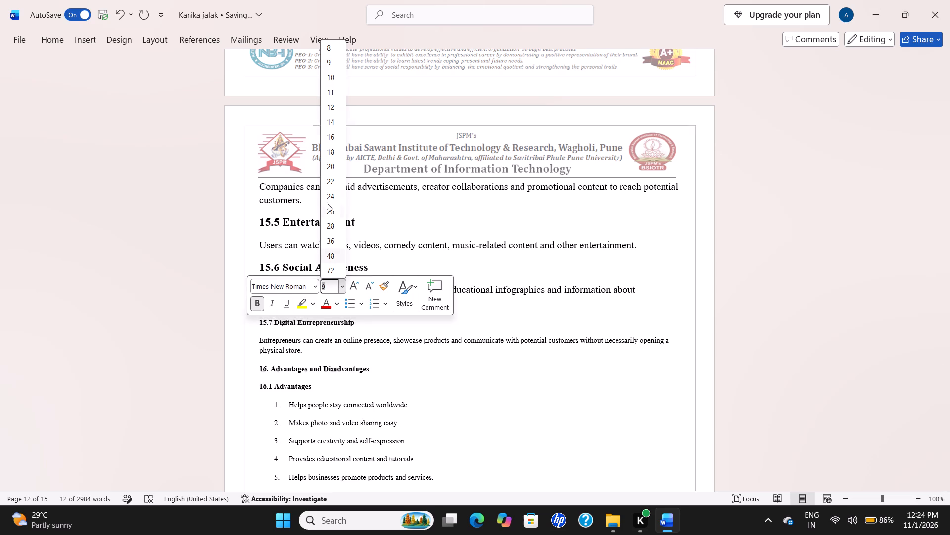
{"action": "left_click", "coordinate": [330, 125]}
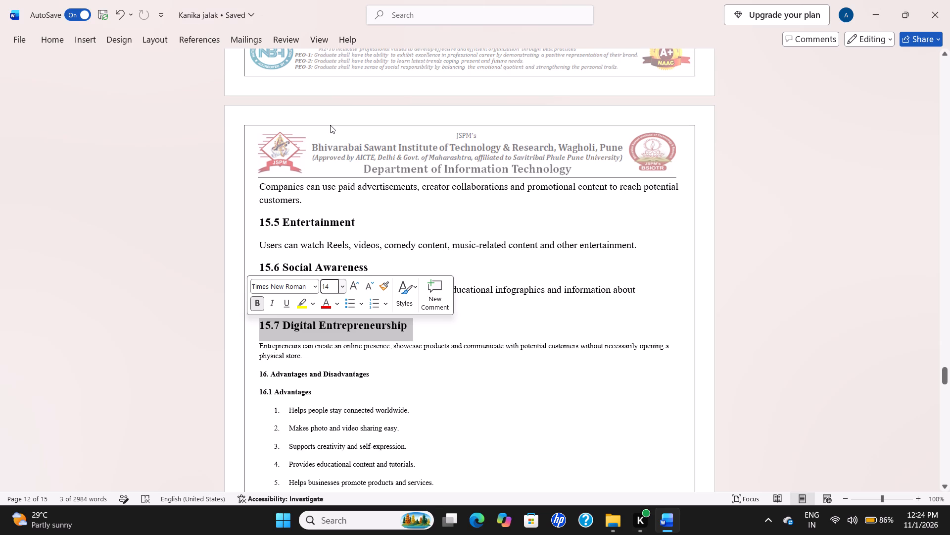
Set the font size of the body sentence under "15.7 Digital Entrepreneurship" to 12.
{"action": "left_click", "coordinate": [256, 345]}
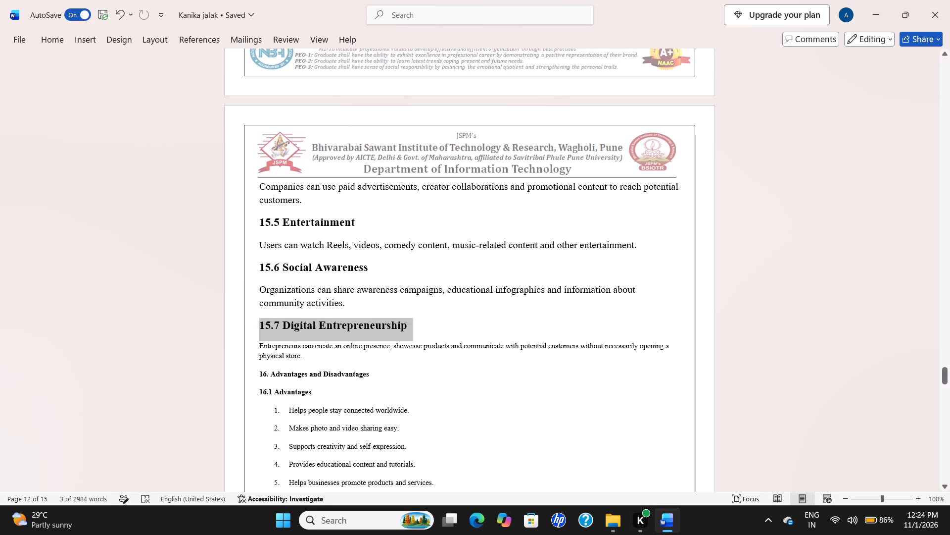
{"action": "left_click_drag", "start_coordinate": [256, 345], "coordinate": [301, 358]}
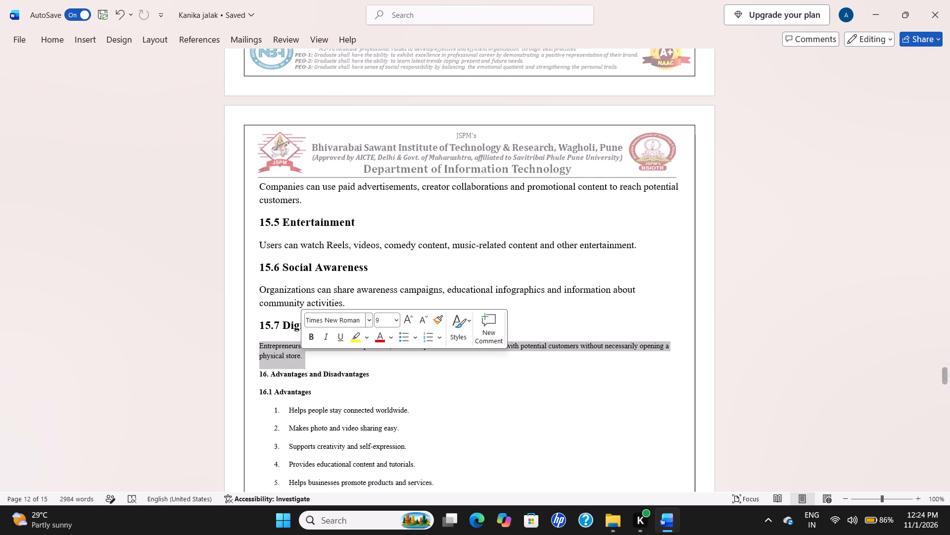
{"action": "left_click", "coordinate": [396, 325]}
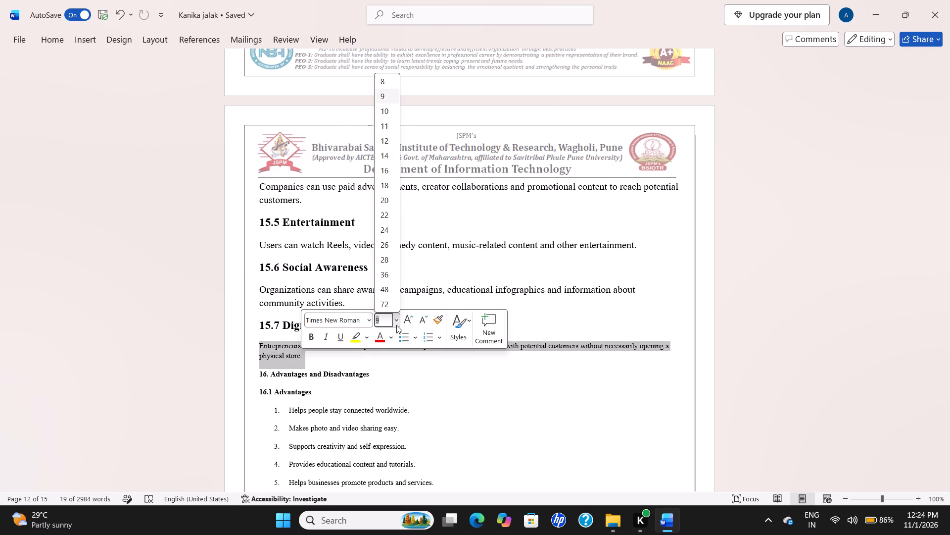
{"action": "left_click", "coordinate": [392, 140]}
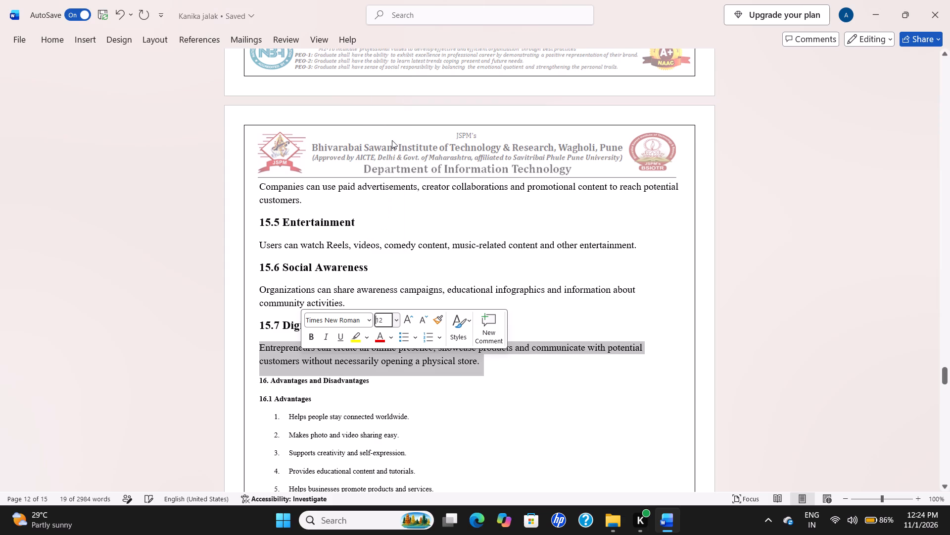
{"action": "left_click", "coordinate": [424, 381]}
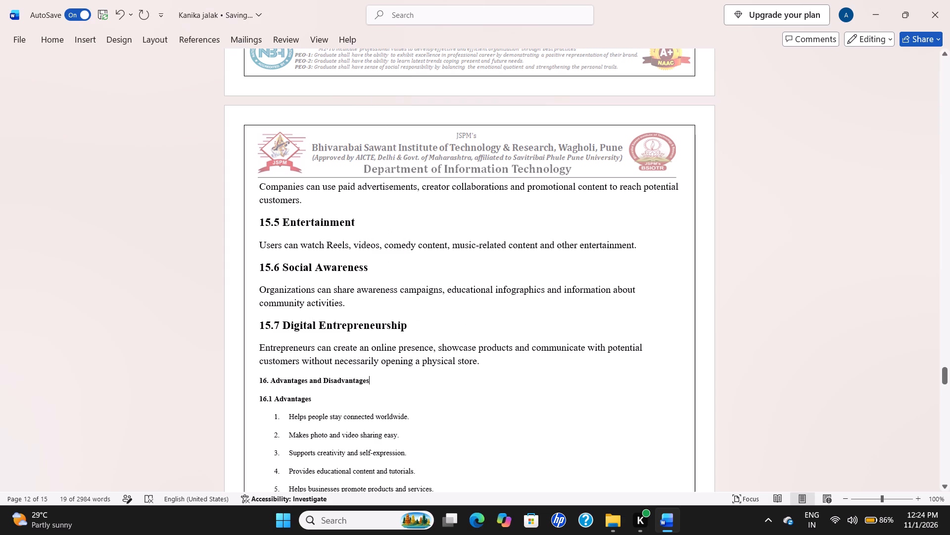
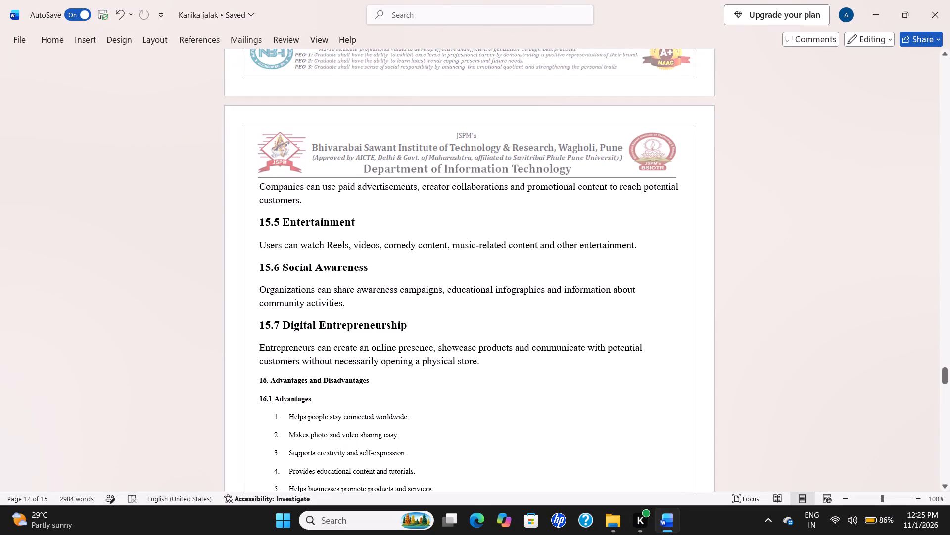
Set the font size of the headings "16. Advantages and Disadvantages" and "16.1 Advantages" to 14.
{"action": "left_click_drag", "start_coordinate": [257, 380], "coordinate": [328, 401]}
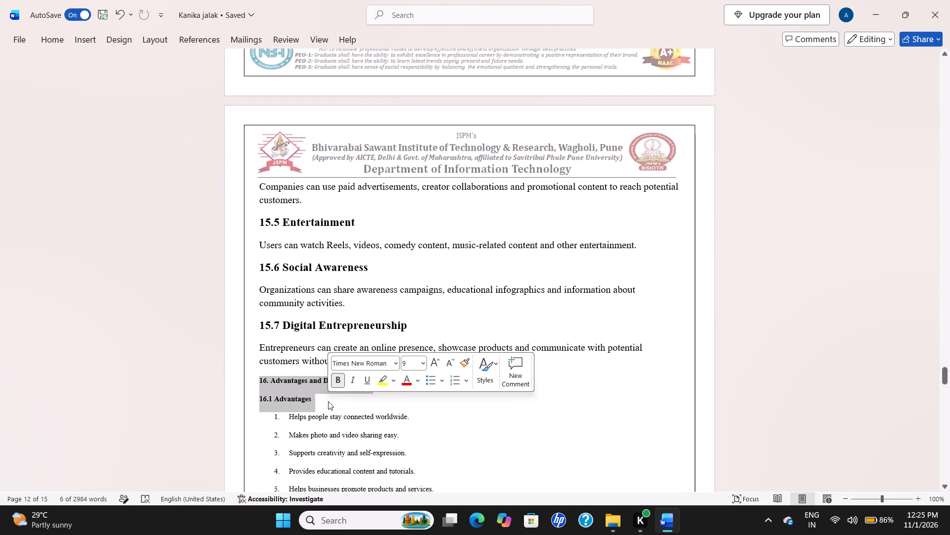
{"action": "left_click", "coordinate": [423, 363]}
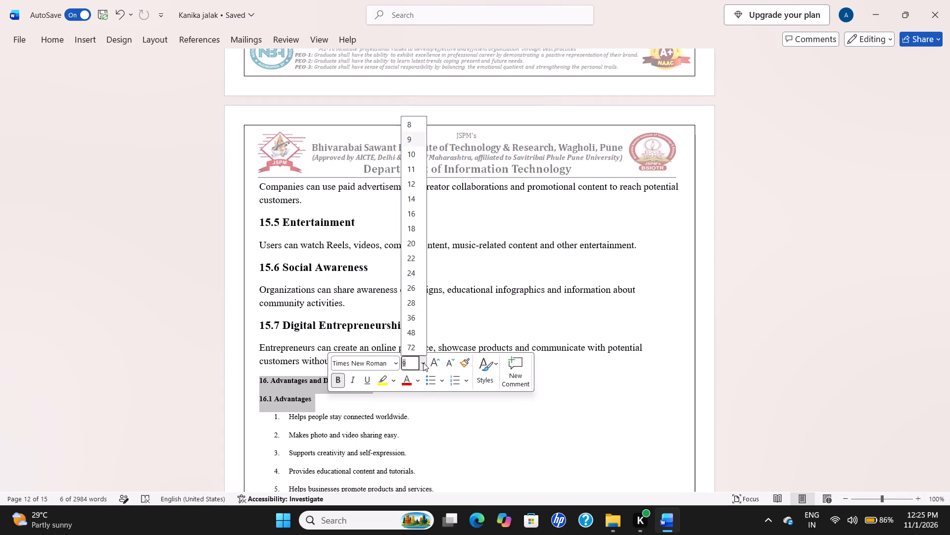
{"action": "left_click", "coordinate": [415, 198]}
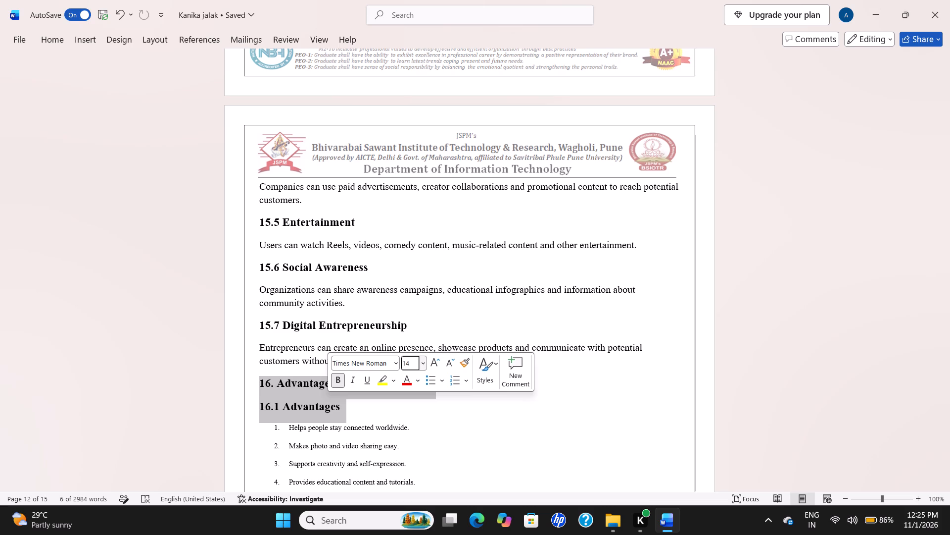
{"action": "left_click", "coordinate": [455, 401]}
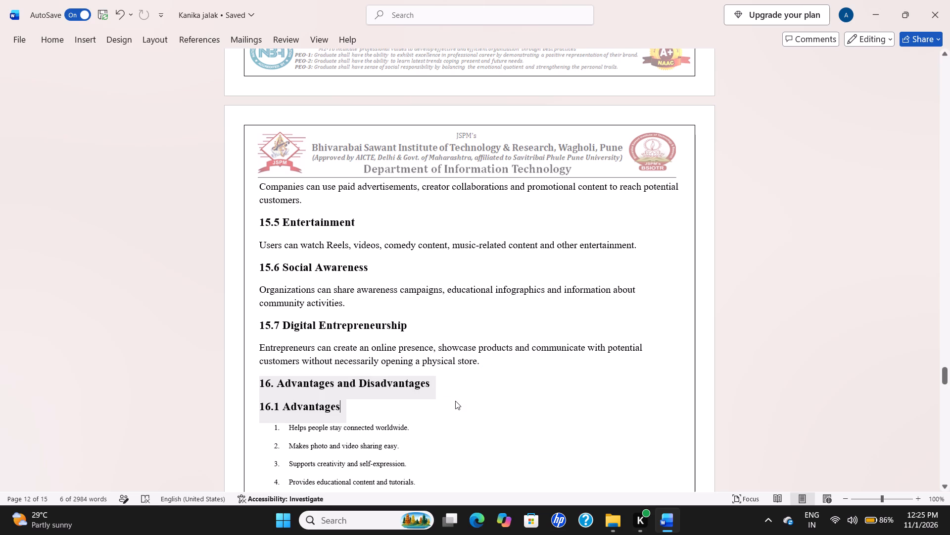
Set the font size of the eight-item numbered list under "16.1 Advantages" to 12.
{"action": "scroll", "coordinate": [455, 401], "scroll_direction": "down", "scroll_amount": 2}
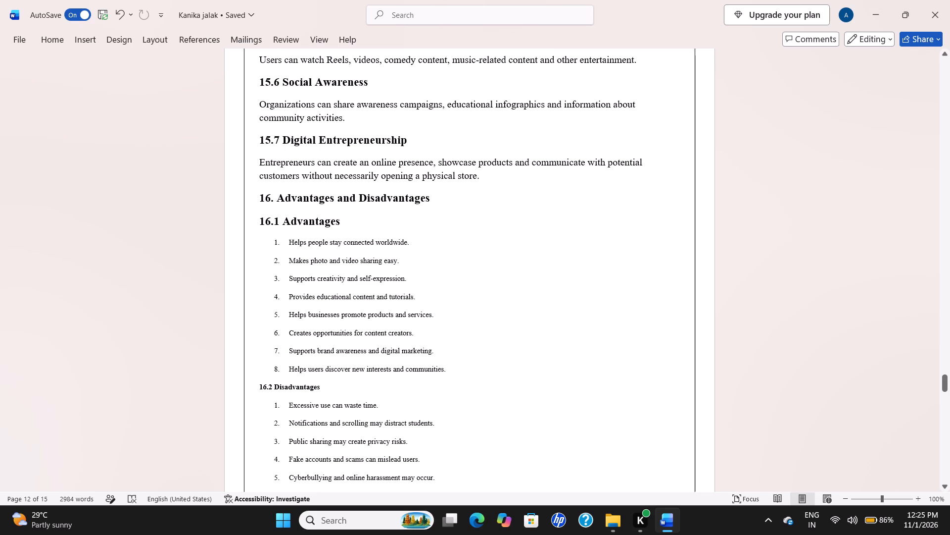
{"action": "left_click_drag", "start_coordinate": [291, 246], "coordinate": [386, 385]}
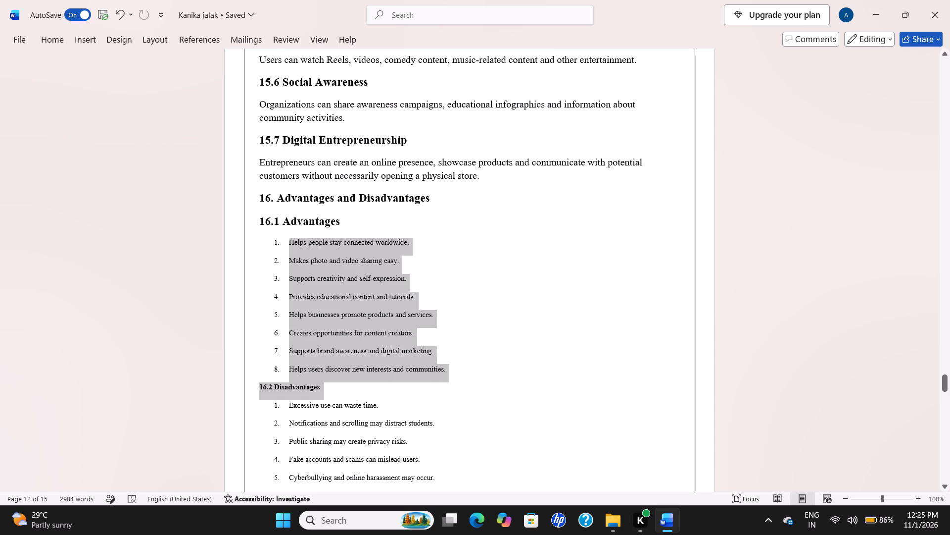
{"action": "left_click_drag", "start_coordinate": [386, 385], "coordinate": [452, 374]}
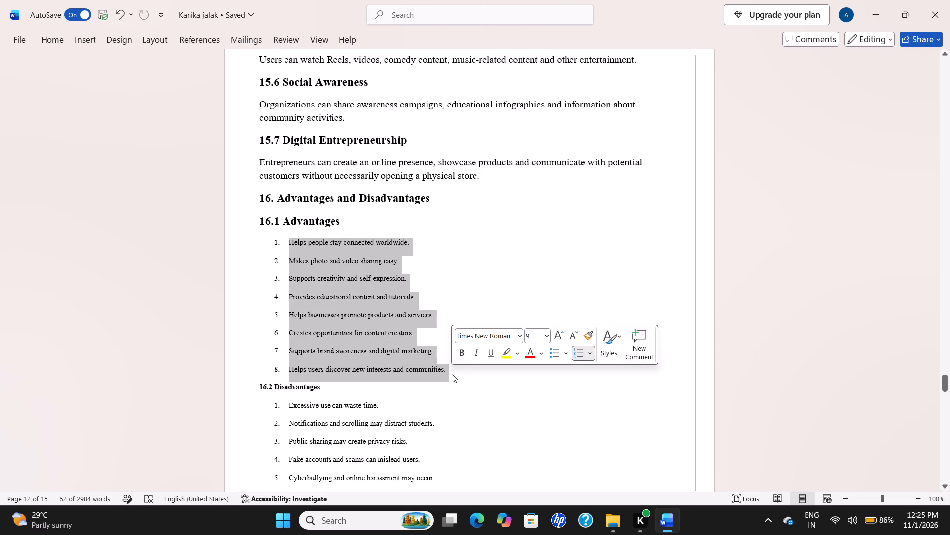
{"action": "left_click", "coordinate": [540, 336]}
{"action": "key", "text": "BackSpace"}
{"action": "type", "text": "12"}
{"action": "key", "text": "Return"}
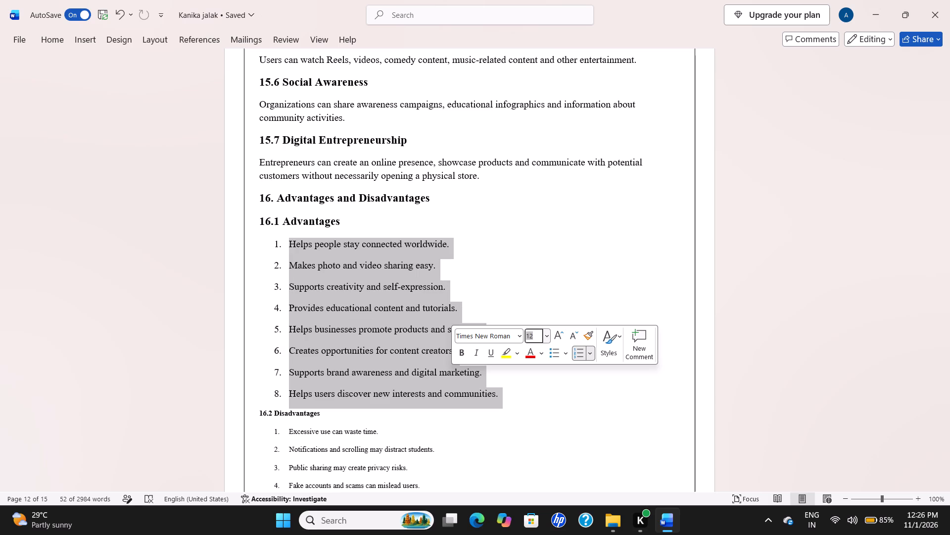
{"action": "left_click", "coordinate": [539, 390]}
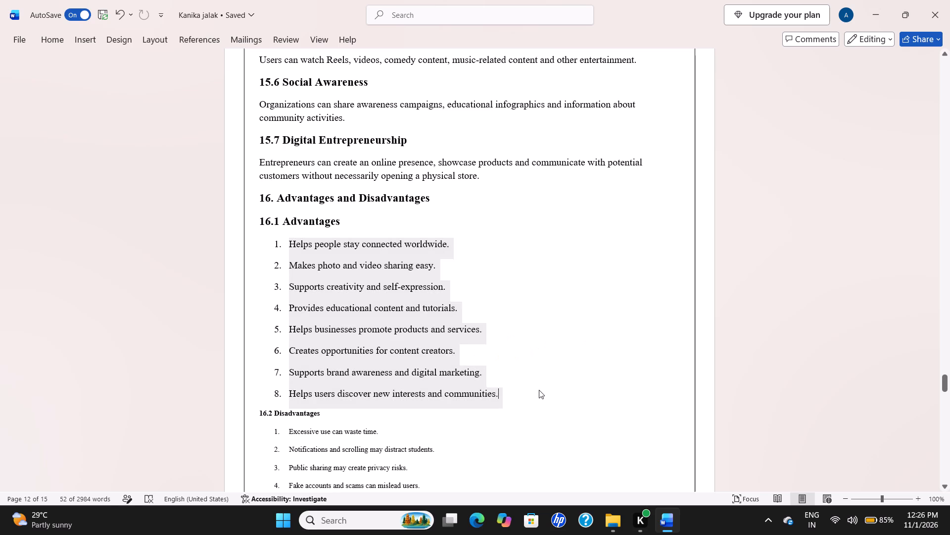
Continue to the "16.2 Disadvantages" heading and its numbered list.
{"action": "scroll", "coordinate": [539, 390], "scroll_direction": "down", "scroll_amount": 1}
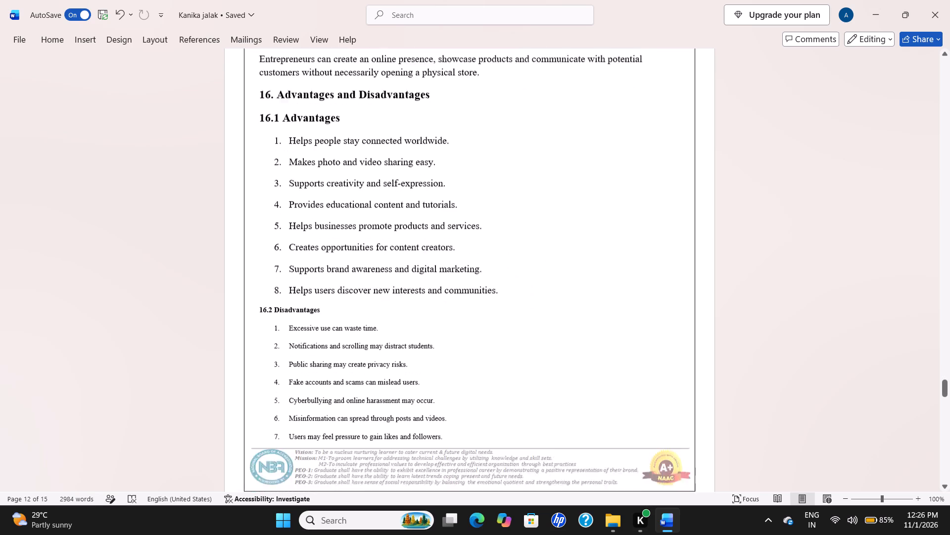
{"action": "scroll", "coordinate": [539, 390], "scroll_direction": "down", "scroll_amount": 2}
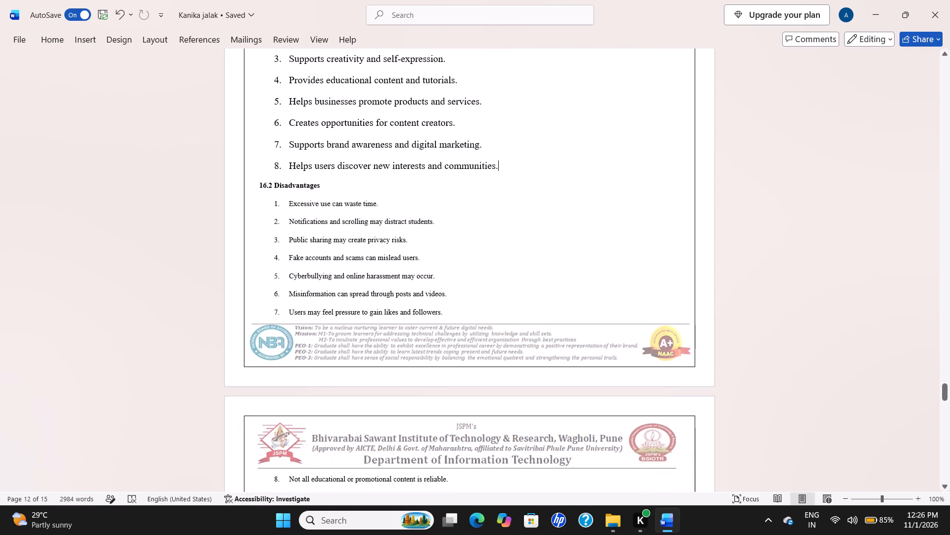
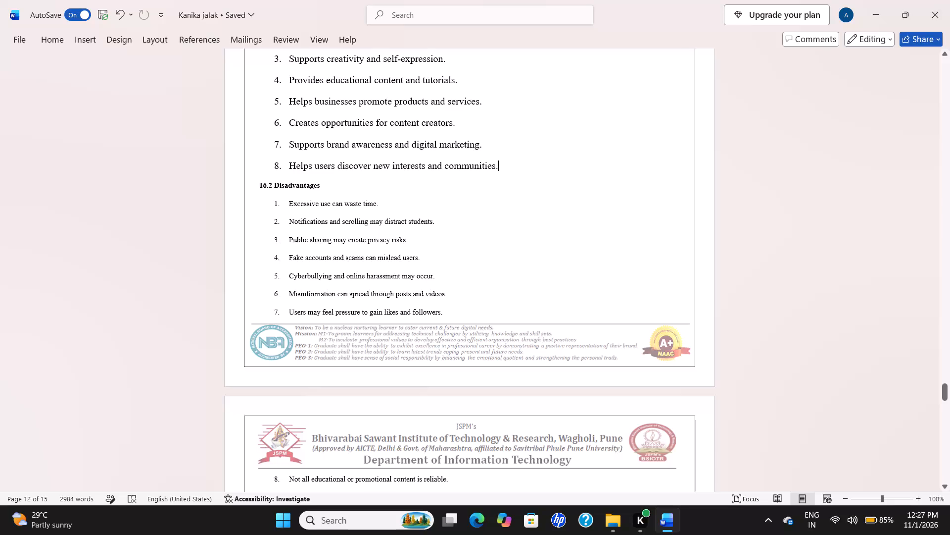
Set the font size of the heading "16.2 Disadvantages" to 14.
{"action": "left_click", "coordinate": [356, 186]}
{"action": "left_click_drag", "start_coordinate": [356, 186], "coordinate": [315, 173]}
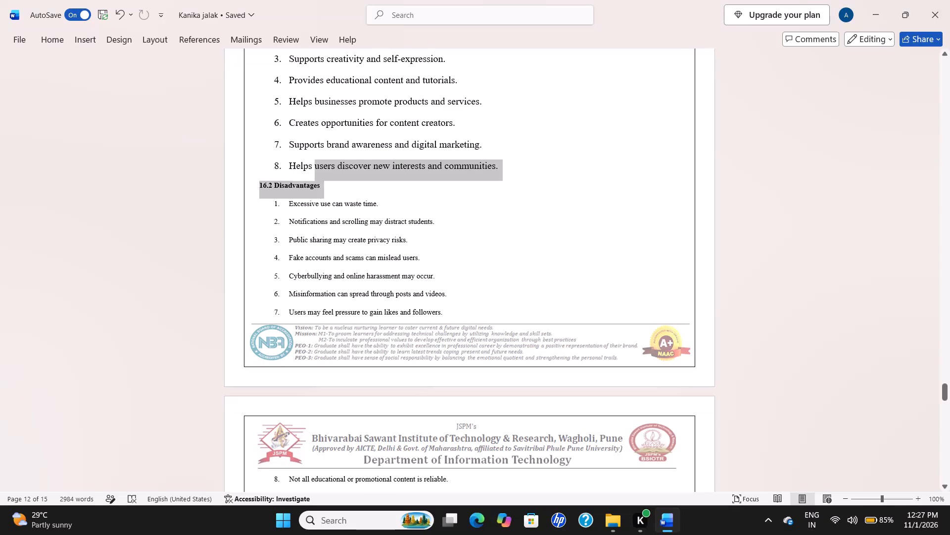
{"action": "left_click_drag", "start_coordinate": [315, 173], "coordinate": [253, 194]}
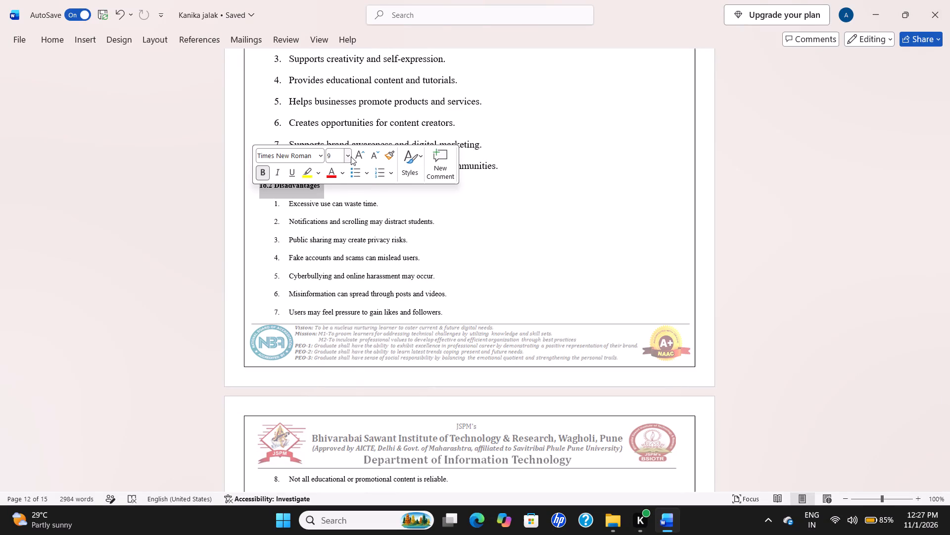
{"action": "left_click", "coordinate": [351, 157]}
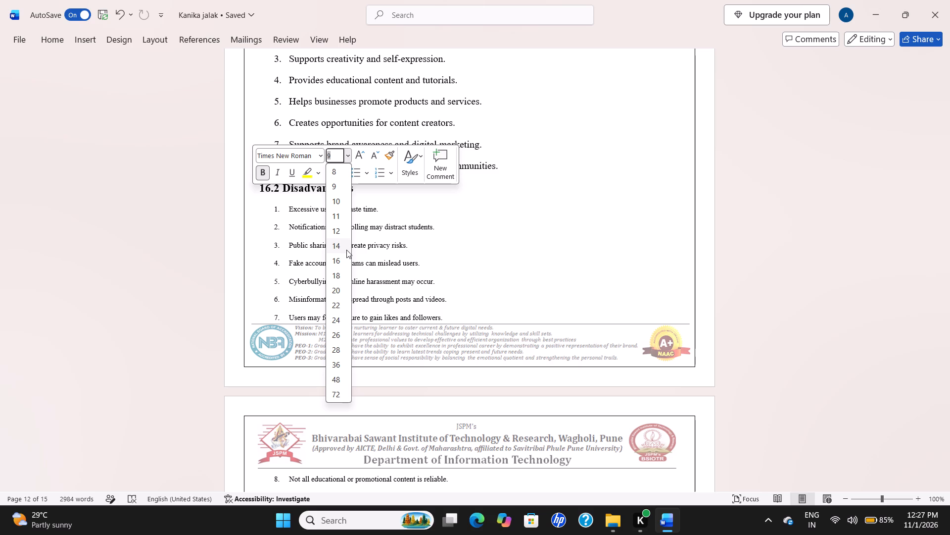
{"action": "left_click", "coordinate": [346, 250]}
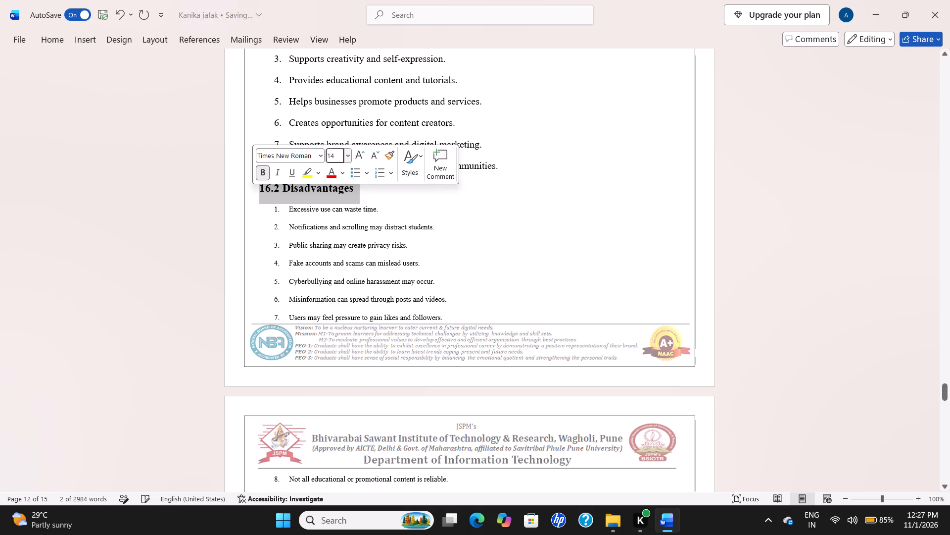
Select the eight-item numbered list under "16.2 Disadvantages", continuing onto the following page, and open its font size choices.
{"action": "left_click", "coordinate": [287, 211]}
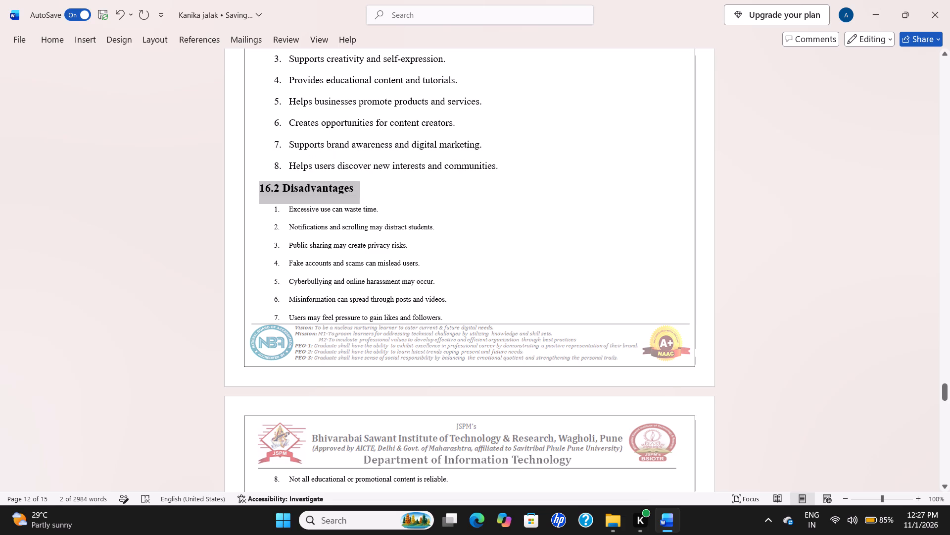
{"action": "left_click_drag", "start_coordinate": [287, 211], "coordinate": [461, 405]}
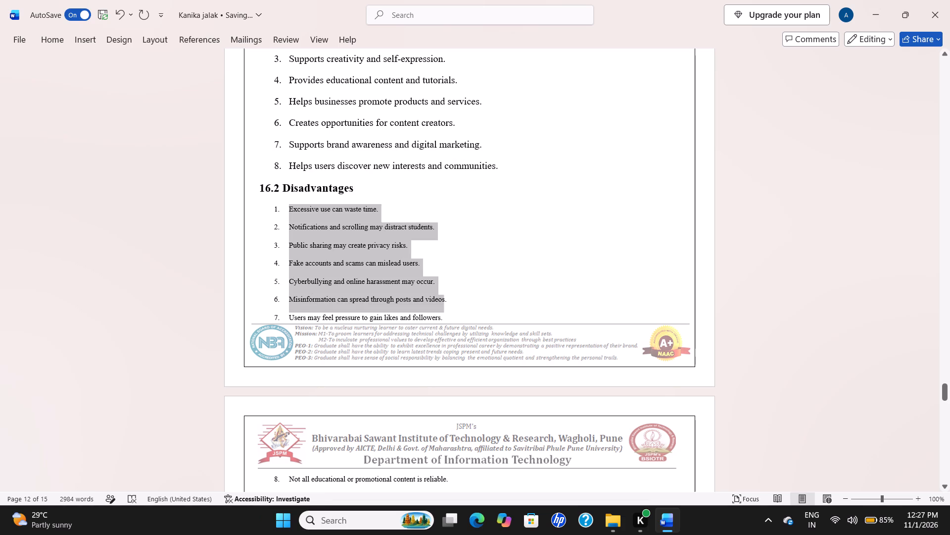
{"action": "left_click_drag", "start_coordinate": [461, 405], "coordinate": [455, 479]}
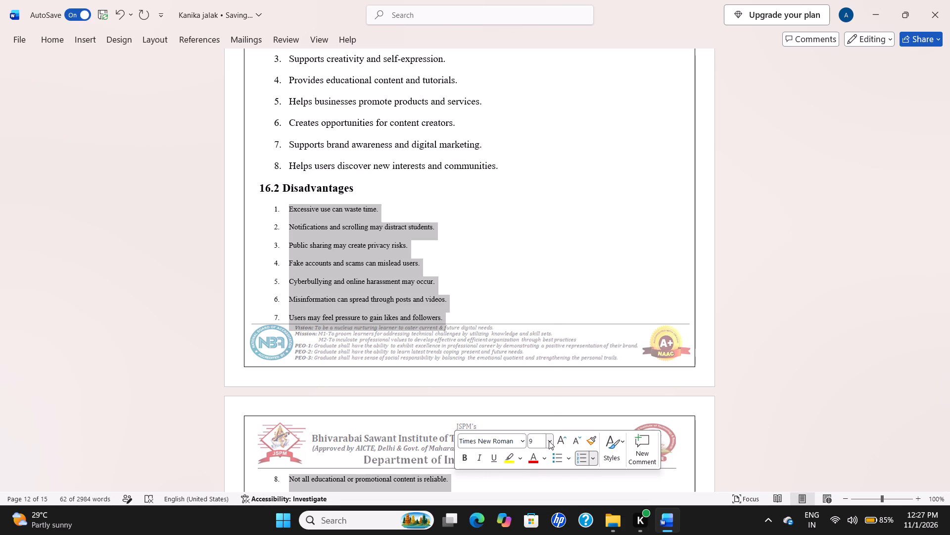
{"action": "left_click", "coordinate": [549, 441]}
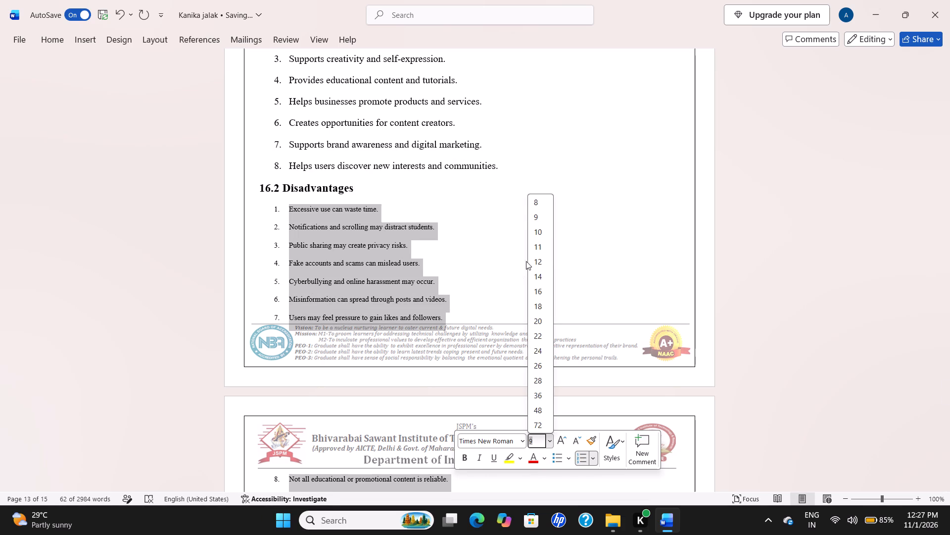
Set the font size of the selected eight-item numbered list under "16.2 Disadvantages" to 12.
{"action": "left_click", "coordinate": [535, 260]}
{"action": "double_click", "coordinate": [535, 260]}
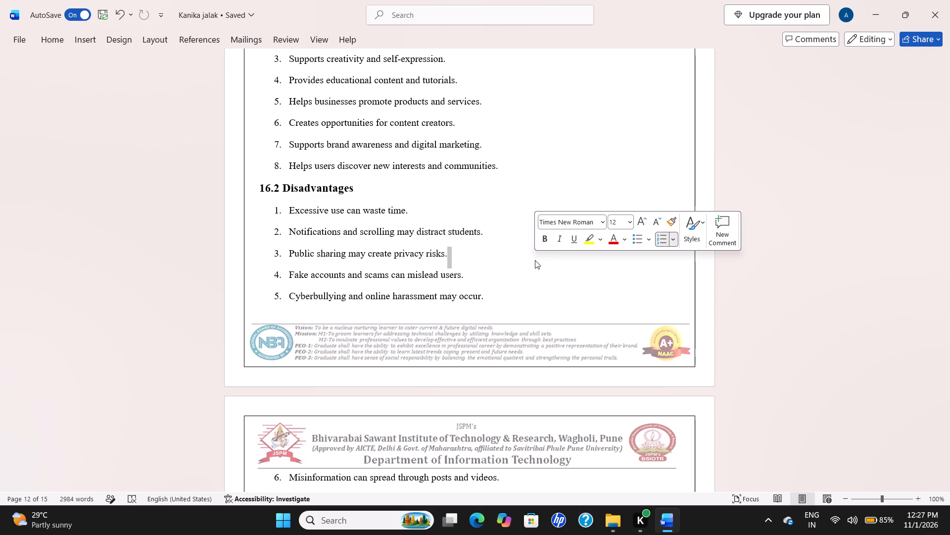
Set the font size of the headings "17. Challenges and Future Scope" and "17.1 Challenges Faced by Instagram" to 14.
{"action": "scroll", "coordinate": [535, 260], "scroll_direction": "down", "scroll_amount": 1}
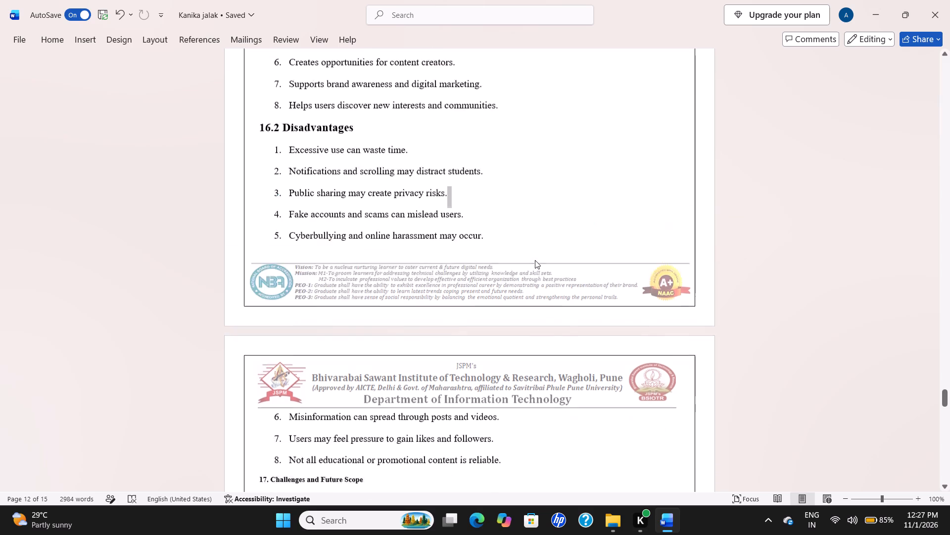
{"action": "scroll", "coordinate": [535, 260], "scroll_direction": "down", "scroll_amount": 1}
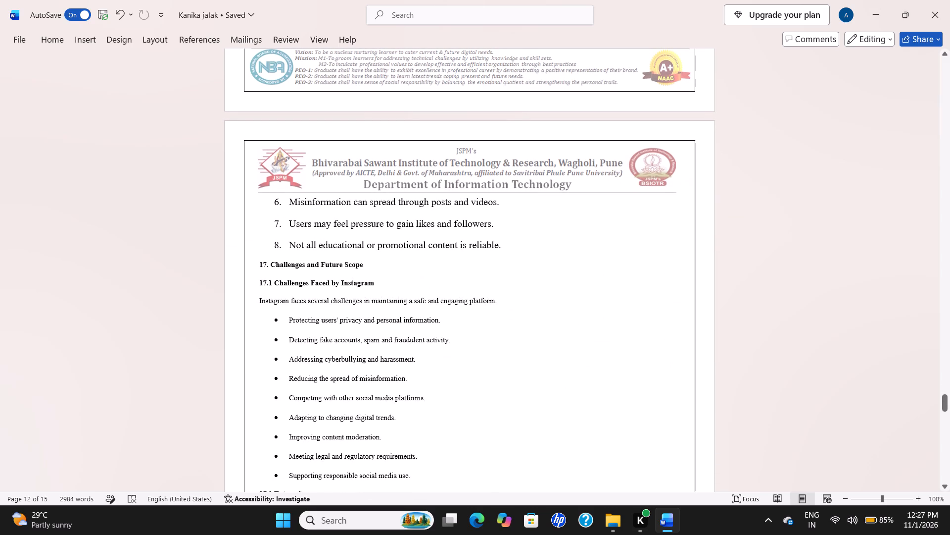
{"action": "left_click_drag", "start_coordinate": [257, 267], "coordinate": [392, 284]}
{"action": "left_click", "coordinate": [487, 246]}
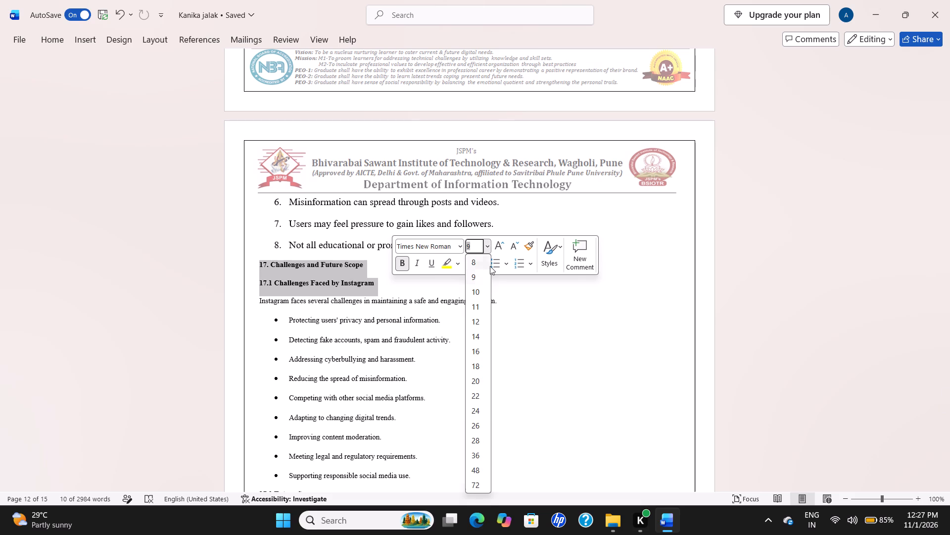
{"action": "left_click", "coordinate": [481, 337]}
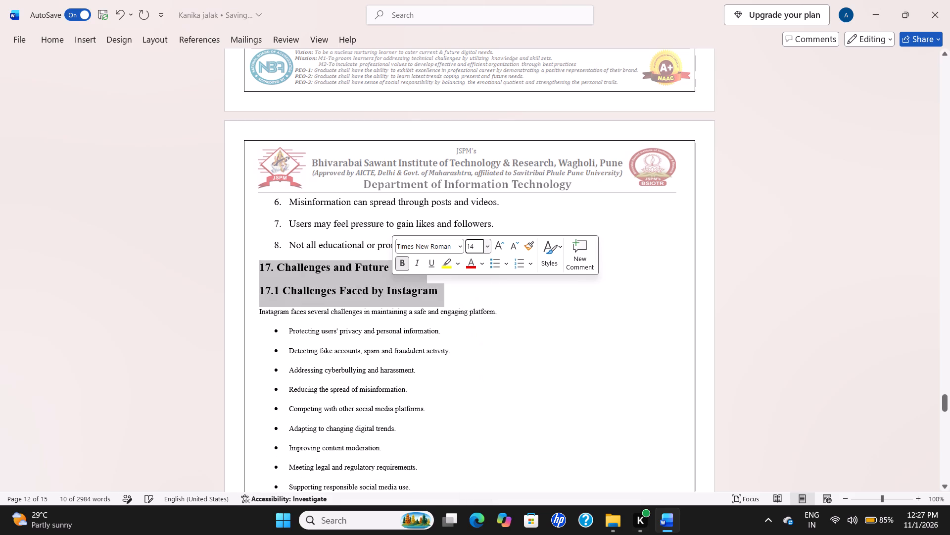
Set the font size of the introductory sentence and nine-item bulleted list under "17.1 Challenges Faced by Instagram" to 12.
{"action": "left_click", "coordinate": [298, 320]}
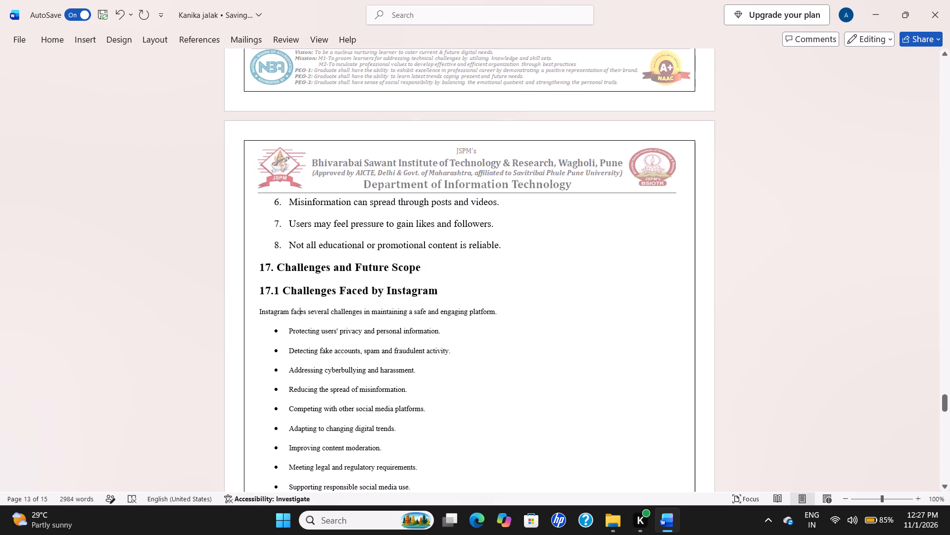
{"action": "left_click", "coordinate": [259, 313]}
{"action": "left_click_drag", "start_coordinate": [259, 313], "coordinate": [424, 310]}
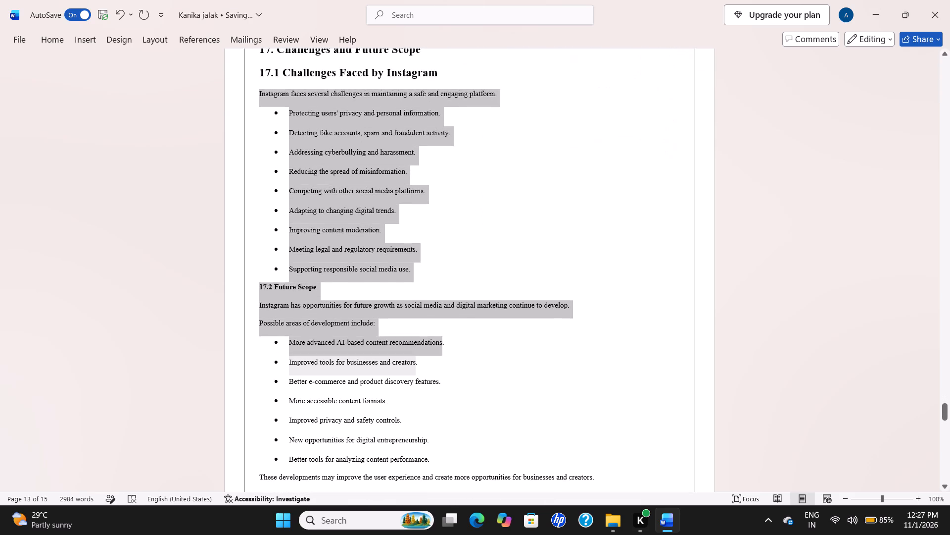
{"action": "left_click_drag", "start_coordinate": [424, 310], "coordinate": [444, 273]}
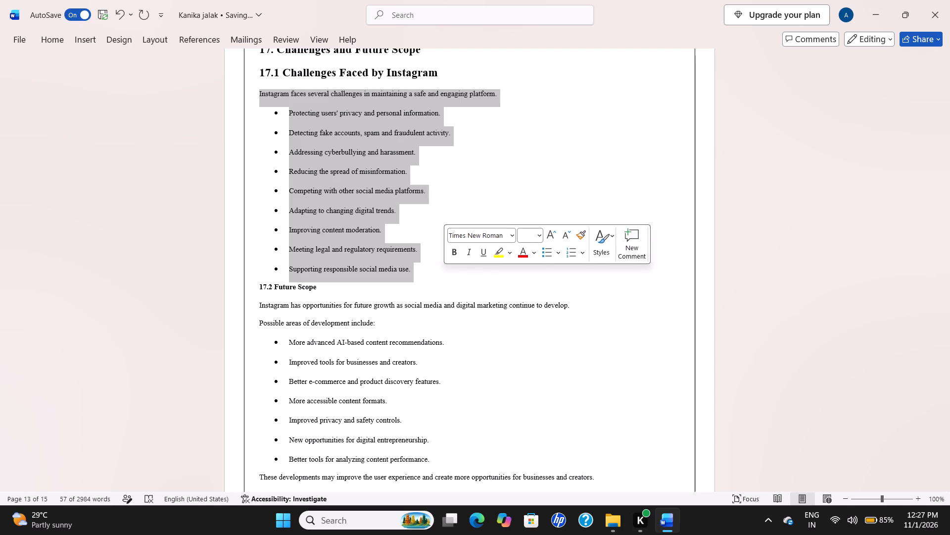
{"action": "left_click", "coordinate": [534, 238]}
{"action": "key", "text": "BackSpace"}
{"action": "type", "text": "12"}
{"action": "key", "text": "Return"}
{"action": "left_click", "coordinate": [498, 291]}
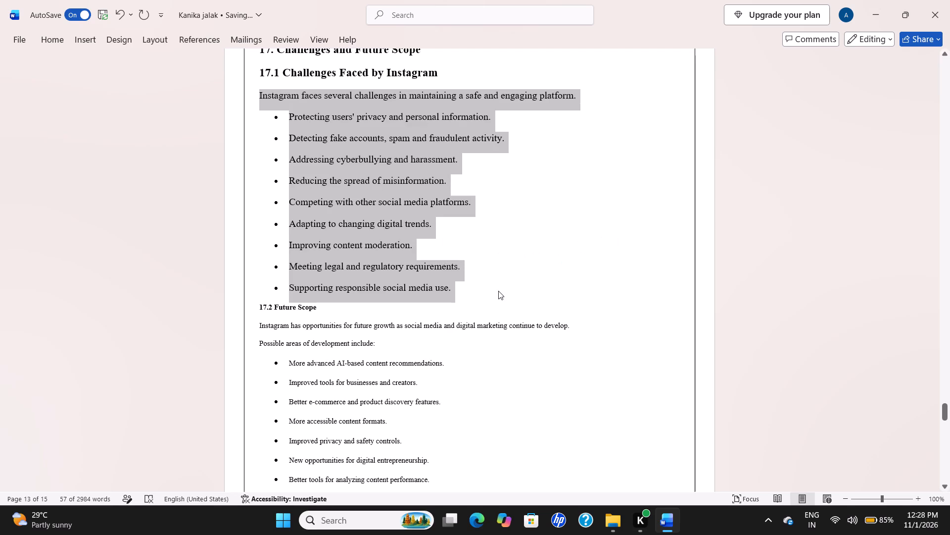
Set the font size of the heading "17.2 Future Scope" to 14.
{"action": "left_click_drag", "start_coordinate": [255, 305], "coordinate": [336, 308]}
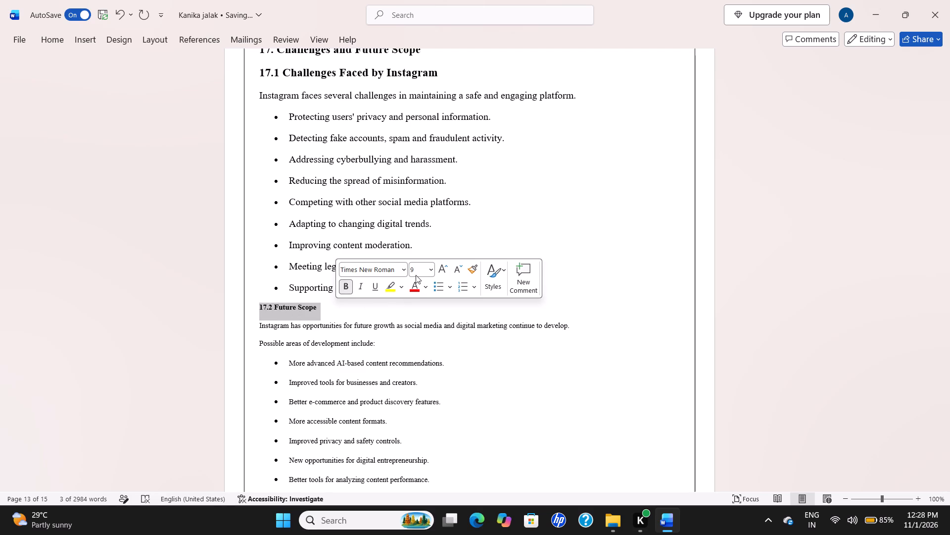
{"action": "left_click", "coordinate": [418, 271]}
{"action": "key", "text": "BackSpace"}
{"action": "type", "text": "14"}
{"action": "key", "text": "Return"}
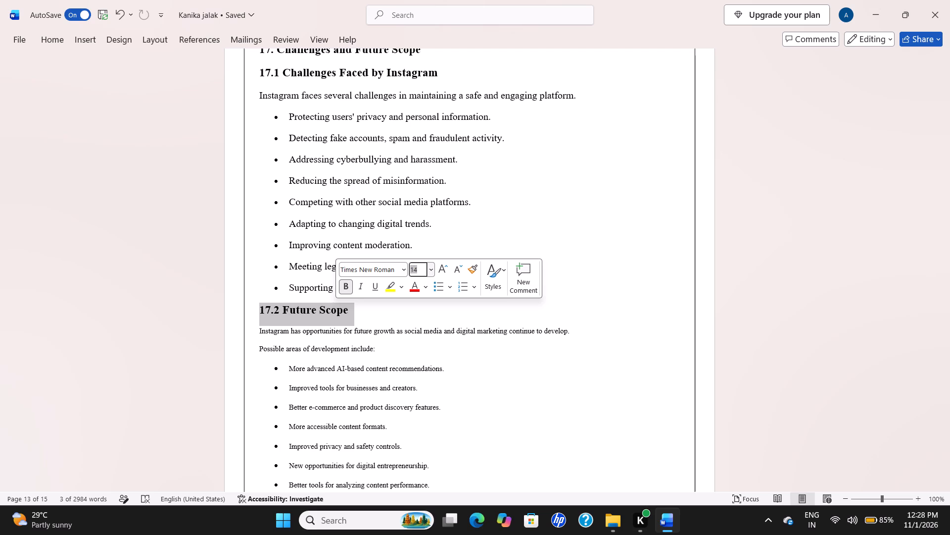
{"action": "left_click", "coordinate": [439, 346]}
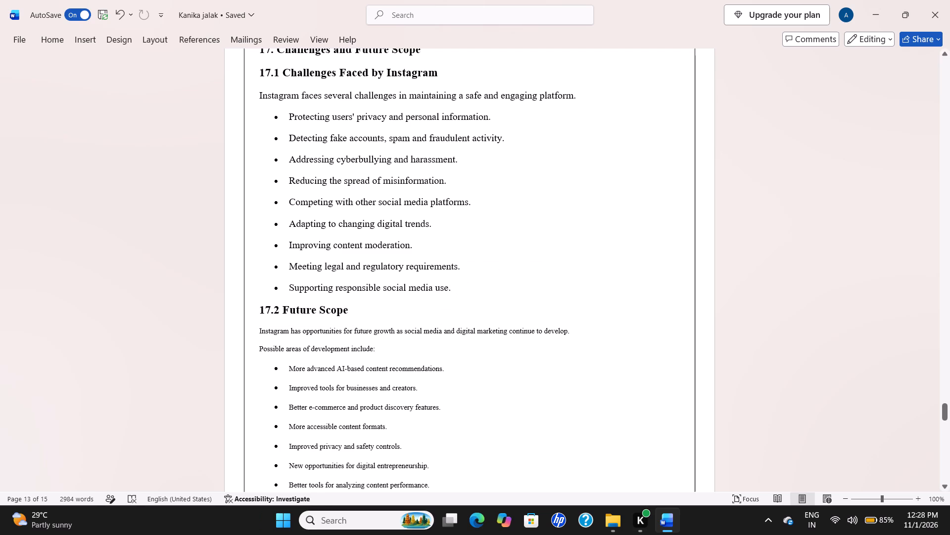
Select all body text under "17.2 Future Scope", from the opening paragraph through the closing sentence before section 18, and open its font size choices.
{"action": "left_click_drag", "start_coordinate": [258, 333], "coordinate": [439, 481]}
{"action": "scroll", "coordinate": [408, 526], "scroll_direction": "up", "scroll_amount": 1}
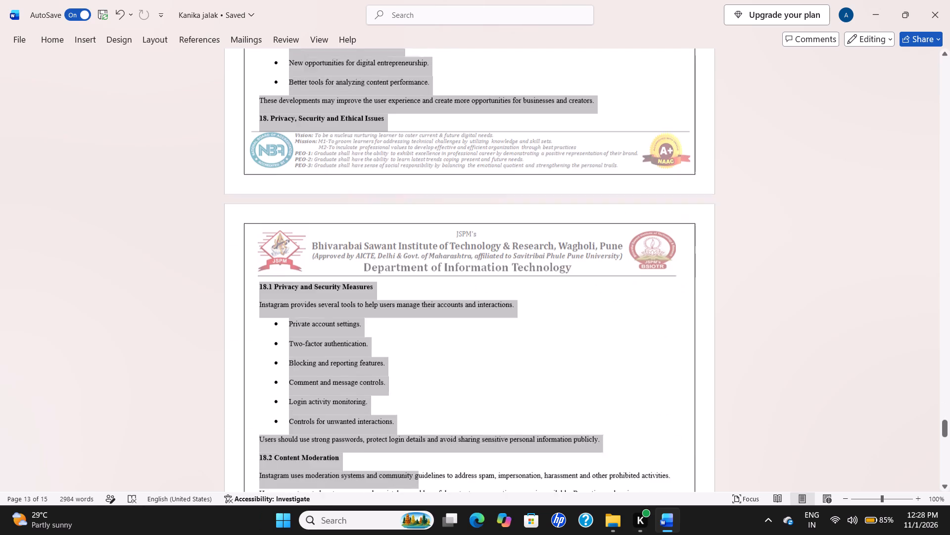
{"action": "left_click_drag", "start_coordinate": [439, 481], "coordinate": [648, 264]}
{"action": "scroll", "coordinate": [483, 342], "scroll_direction": "down", "scroll_amount": 2}
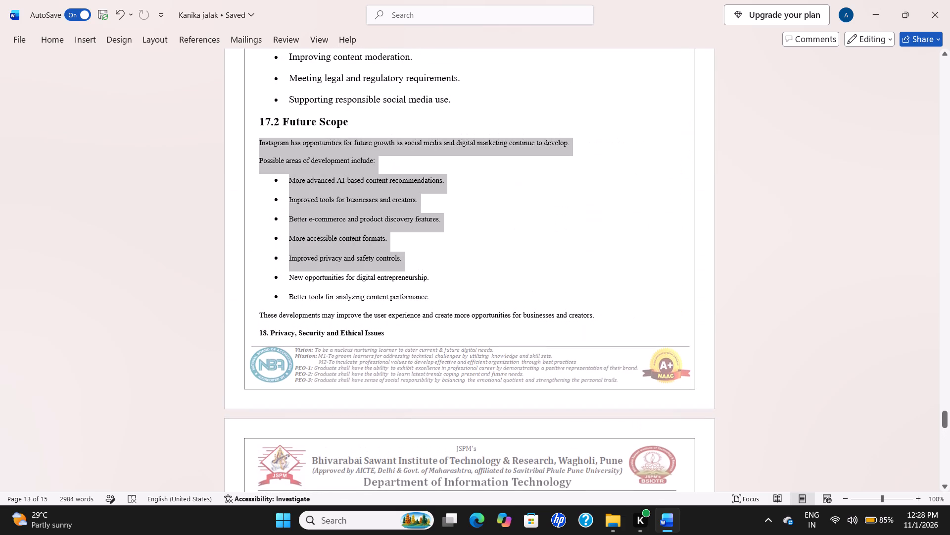
{"action": "left_click_drag", "start_coordinate": [648, 264], "coordinate": [651, 362]}
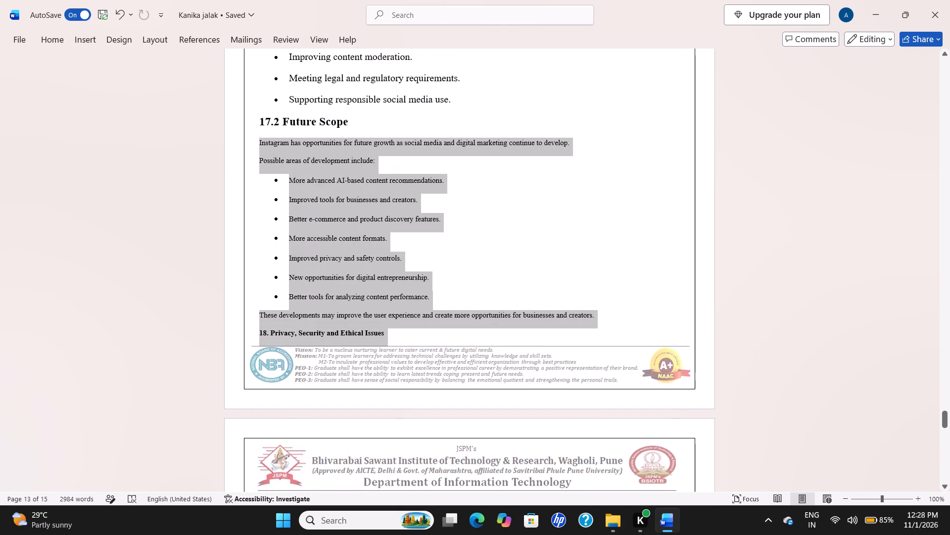
{"action": "left_click_drag", "start_coordinate": [651, 362], "coordinate": [611, 312]}
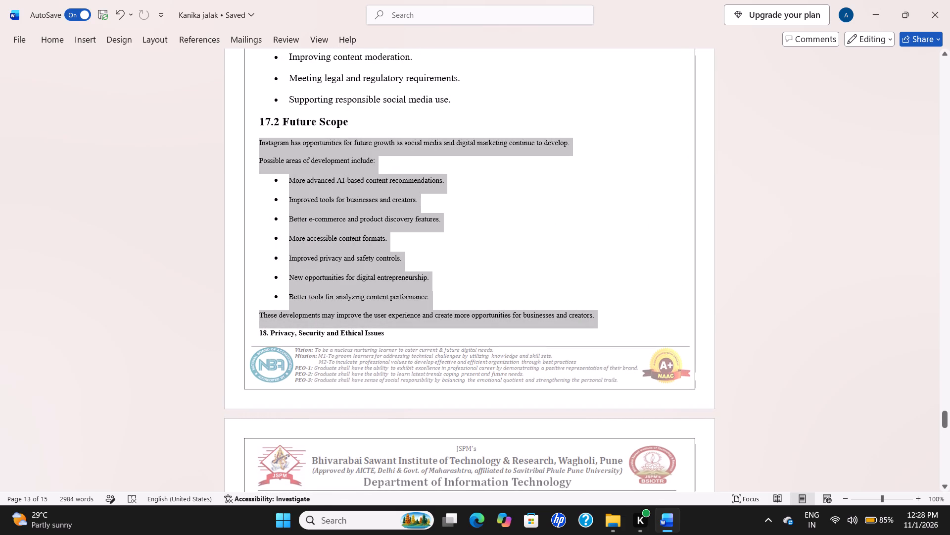
{"action": "left_click_drag", "start_coordinate": [611, 312], "coordinate": [611, 313]}
{"action": "left_click", "coordinate": [709, 276]}
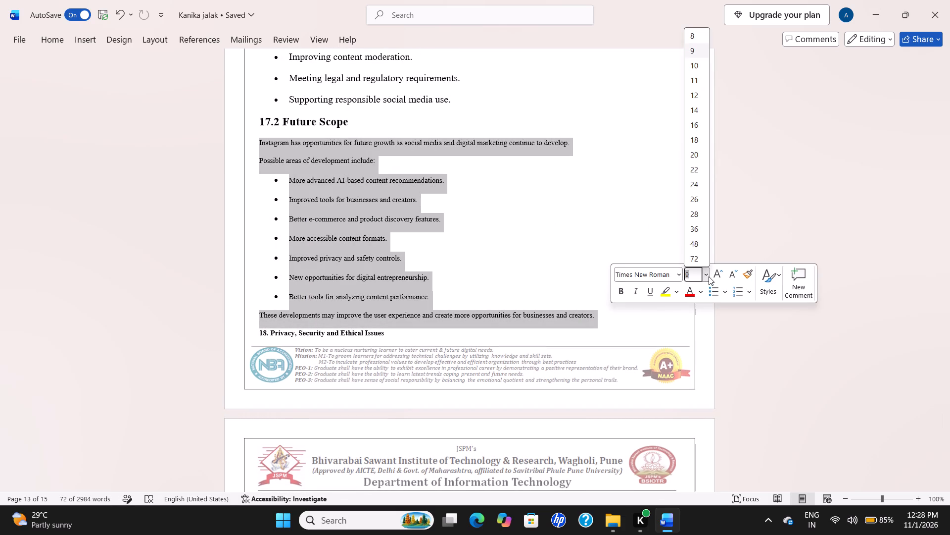
Set the font size of the introductory text and bullet list under "17.2 Future Scope" to 12.
{"action": "left_click", "coordinate": [691, 95]}
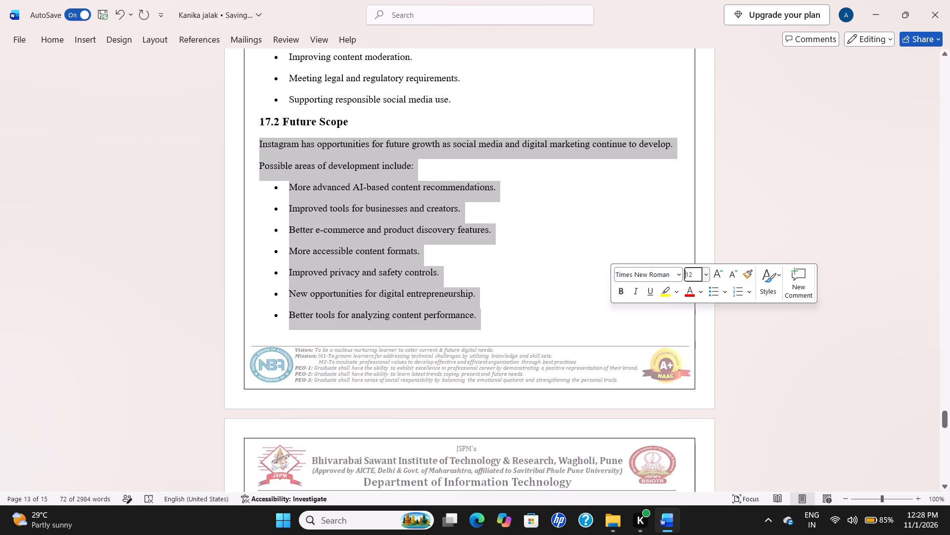
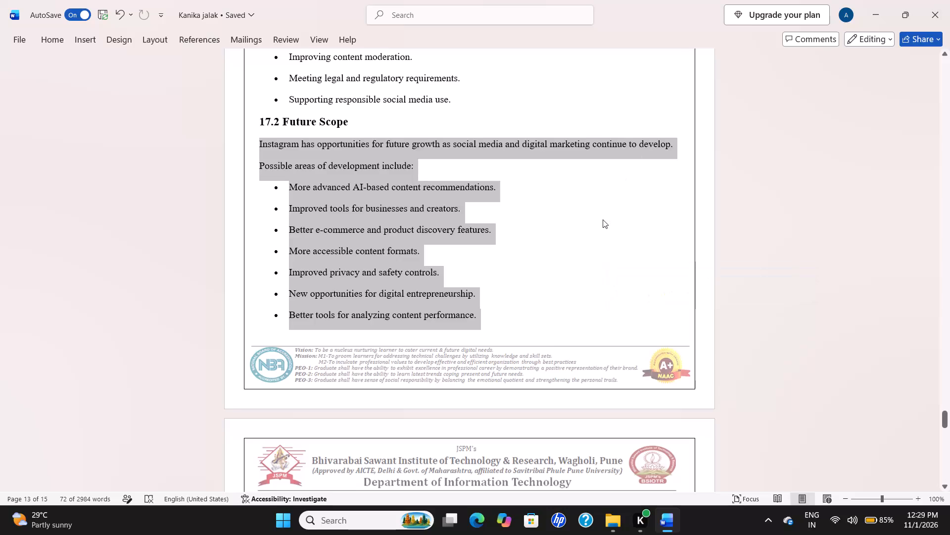
Select the headings "18. Privacy, Security and Ethical Issues" and "18.1 Privacy and Security Measures" and open their font size for editing.
{"action": "scroll", "coordinate": [603, 219], "scroll_direction": "down", "scroll_amount": 2}
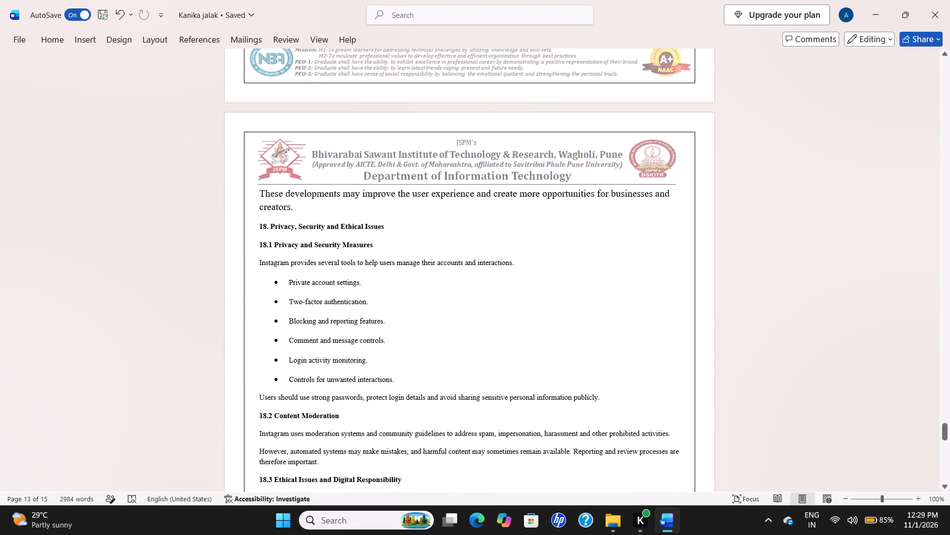
{"action": "left_click_drag", "start_coordinate": [260, 226], "coordinate": [379, 253]}
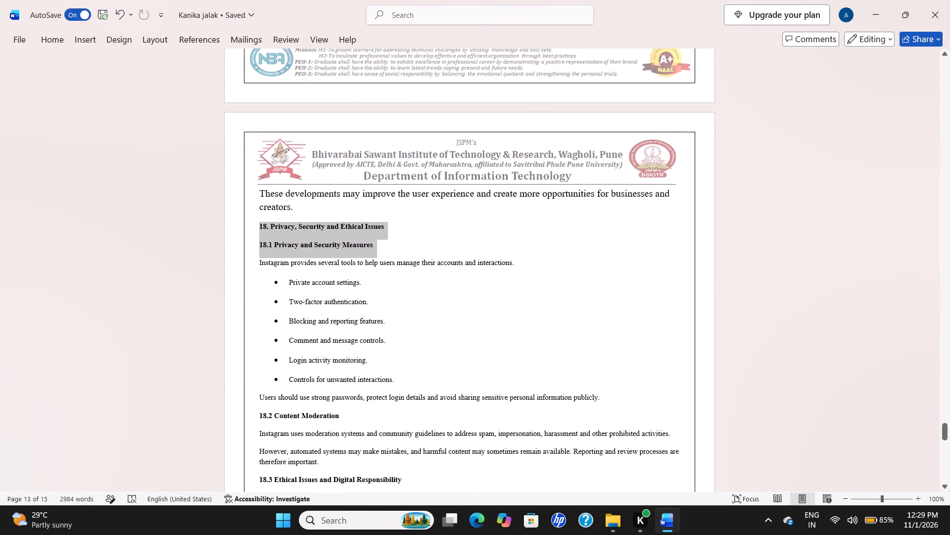
{"action": "left_click_drag", "start_coordinate": [379, 253], "coordinate": [380, 253]}
{"action": "left_click", "coordinate": [471, 218]}
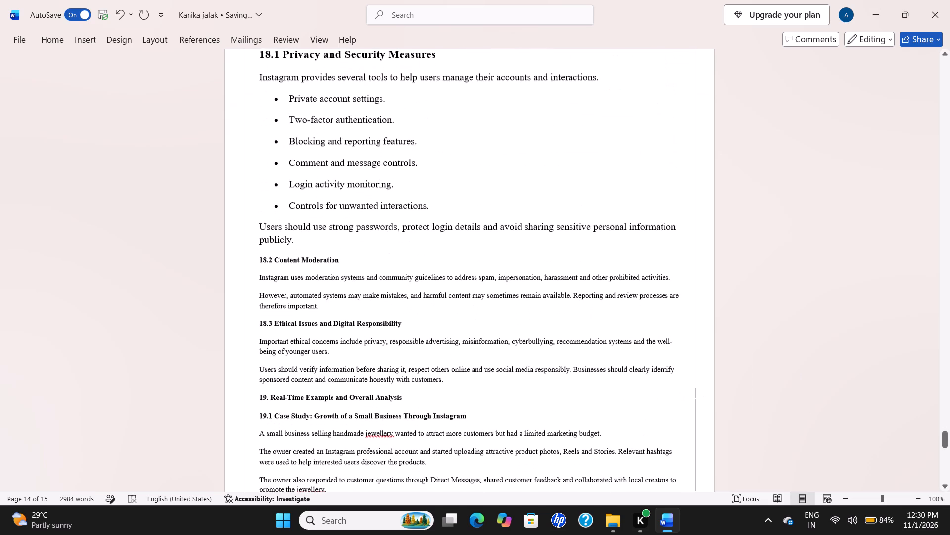
Set the font size of the heading "18.2 Content Moderation" to 14.
{"action": "scroll", "coordinate": [607, 440], "scroll_direction": "down", "scroll_amount": 1}
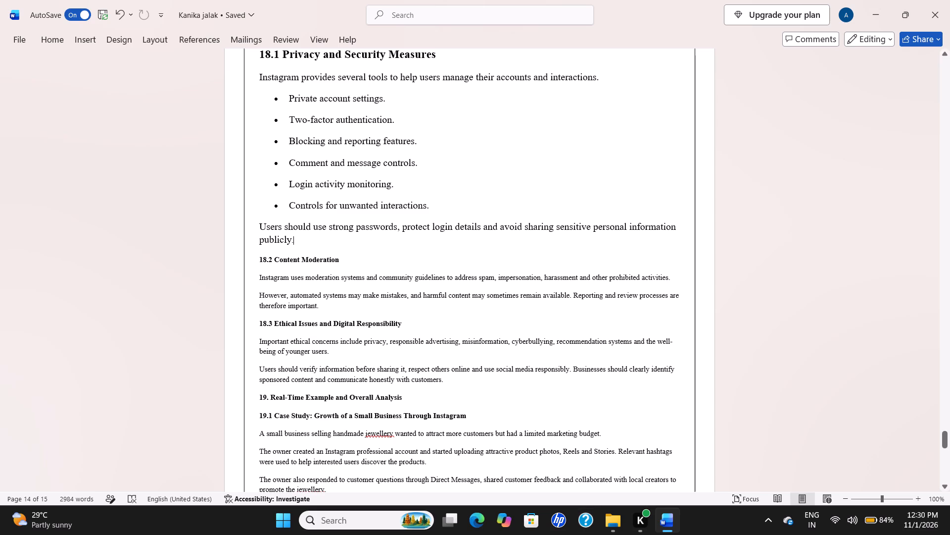
{"action": "left_click_drag", "start_coordinate": [256, 258], "coordinate": [360, 264]}
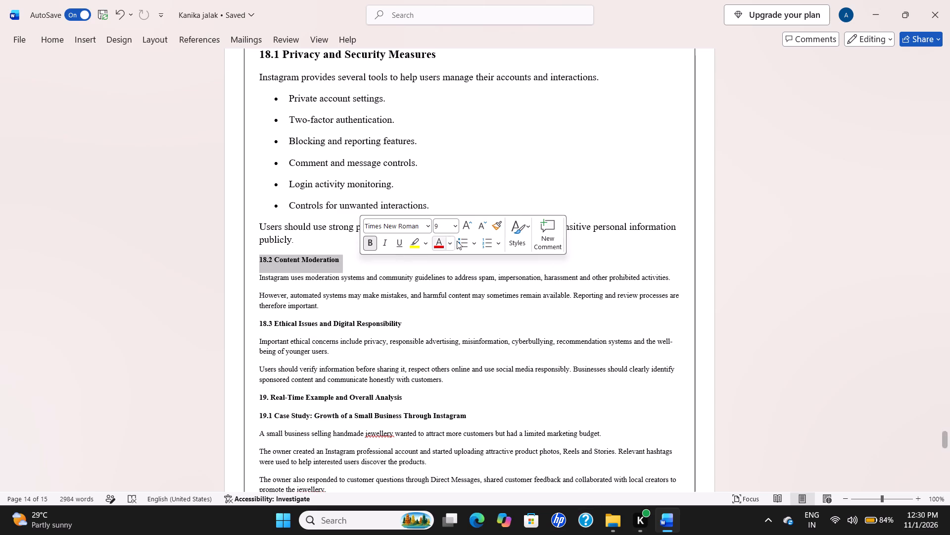
{"action": "left_click", "coordinate": [458, 232]}
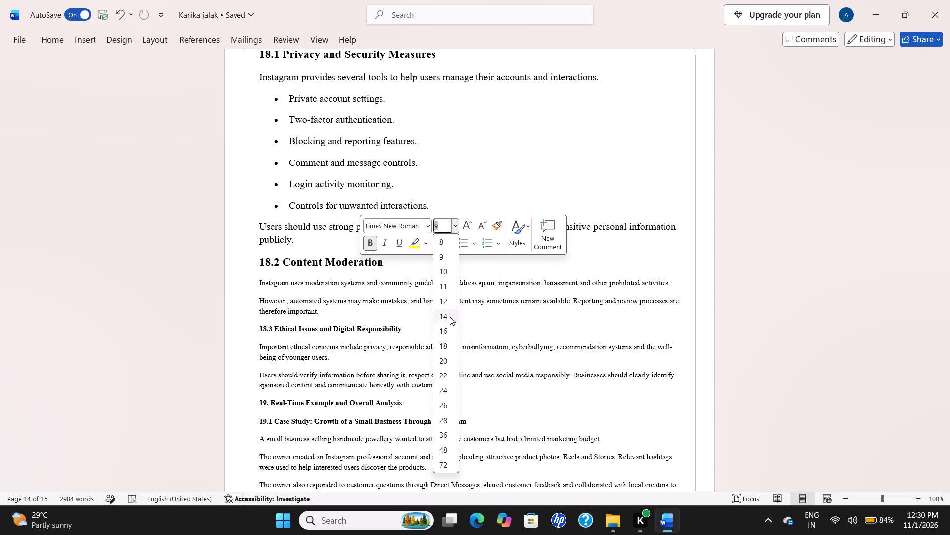
{"action": "left_click", "coordinate": [450, 317]}
Set the font size of the two body paragraphs under "18.2 Content Moderation" to 12.
{"action": "left_click", "coordinate": [265, 287]}
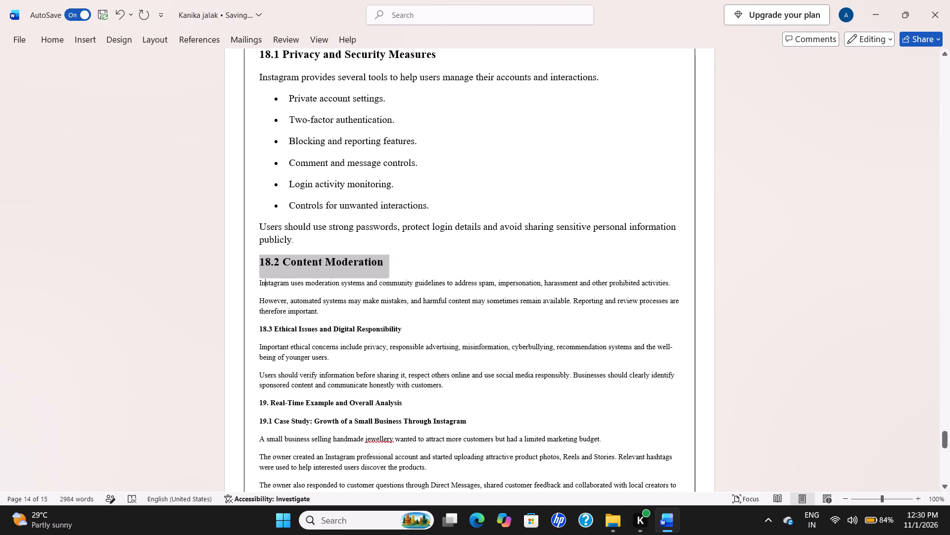
{"action": "key", "text": "Left"}
{"action": "key", "text": "Left"}
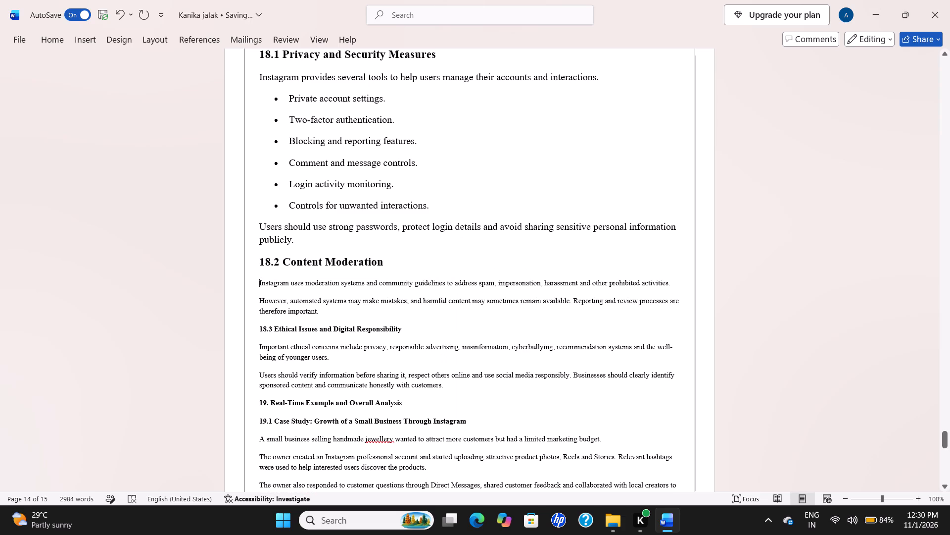
{"action": "left_click_drag", "start_coordinate": [251, 283], "coordinate": [396, 316]}
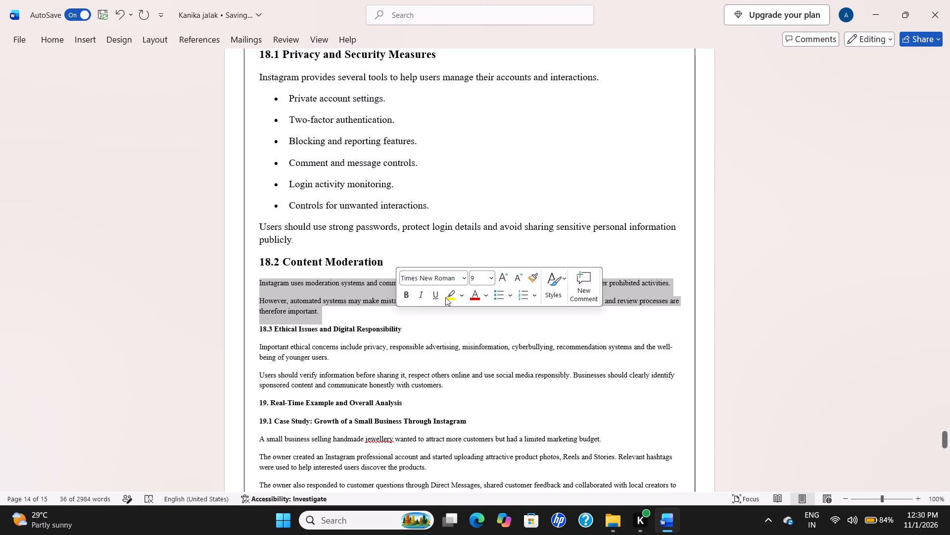
{"action": "left_click", "coordinate": [484, 277]}
{"action": "key", "text": "BackSpace"}
{"action": "type", "text": "12"}
{"action": "key", "text": "Return"}
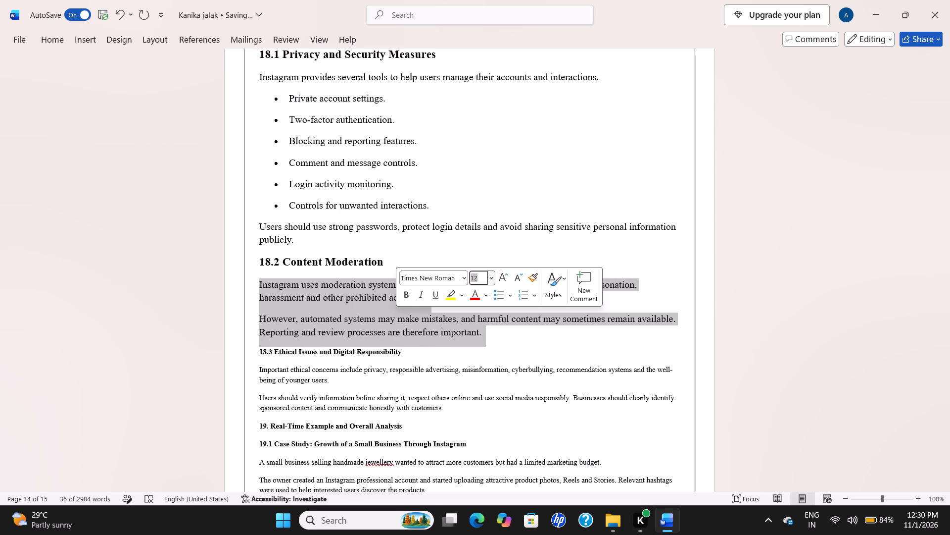
Set the font size of the heading "18.3 Ethical Issues and Digital Responsibility" to 14.
{"action": "left_click", "coordinate": [485, 355]}
{"action": "left_click_drag", "start_coordinate": [485, 355], "coordinate": [427, 358]}
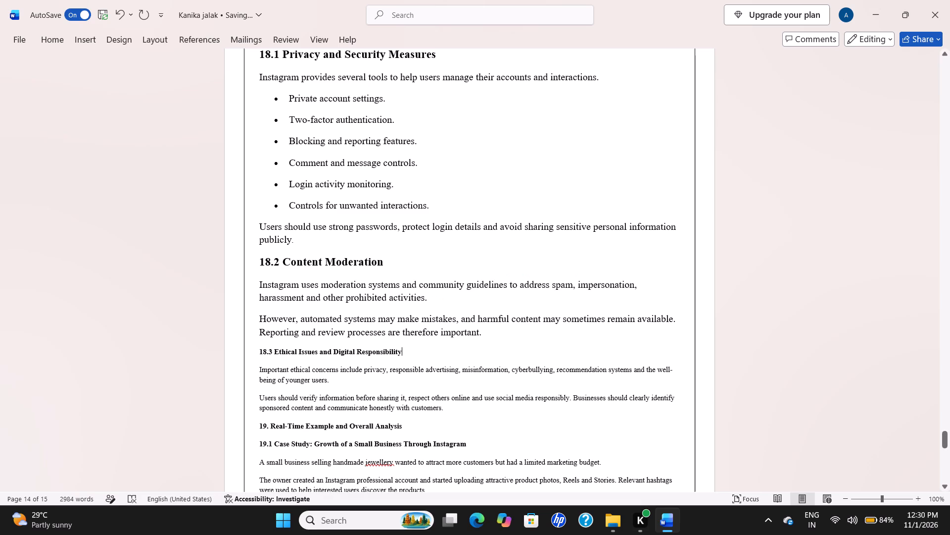
{"action": "left_click_drag", "start_coordinate": [427, 358], "coordinate": [250, 357]}
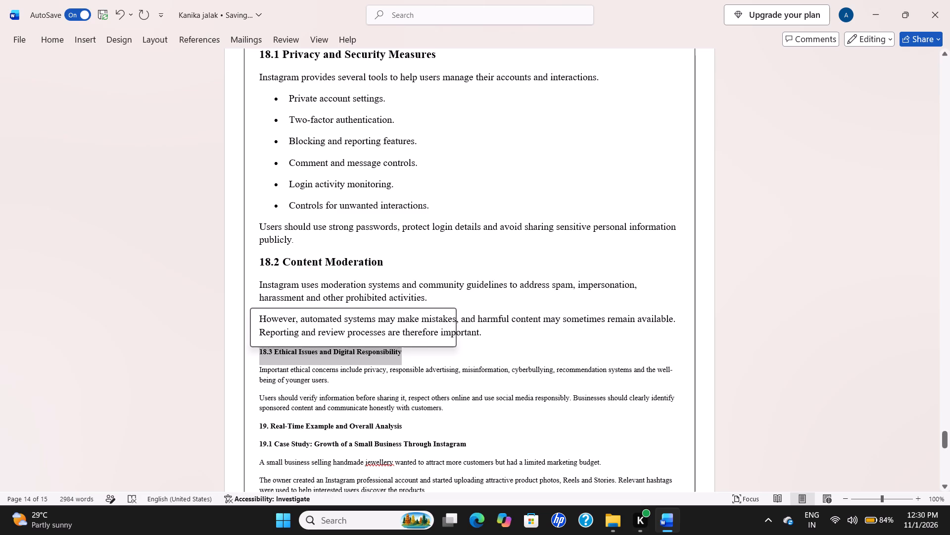
{"action": "left_click", "coordinate": [336, 319]}
{"action": "key", "text": "BackSpace"}
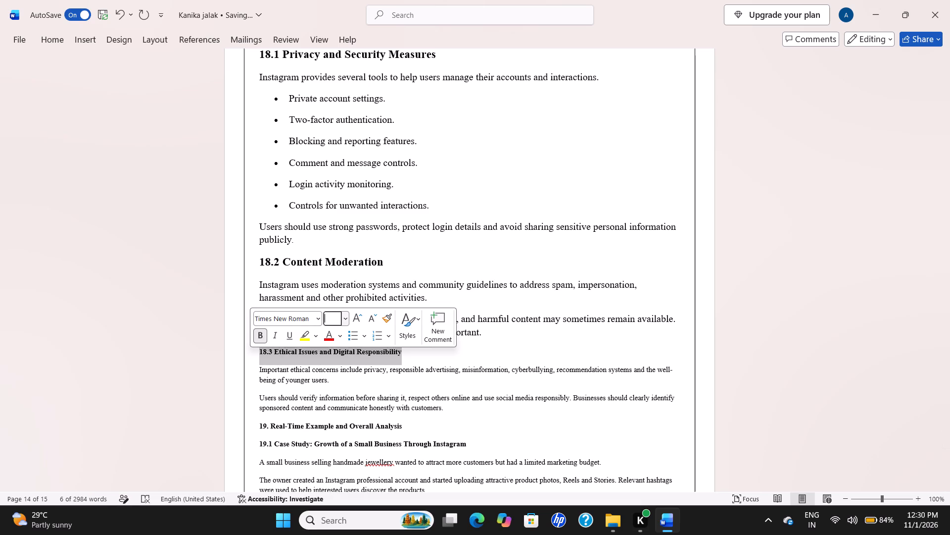
{"action": "type", "text": "14"}
{"action": "key", "text": "Return"}
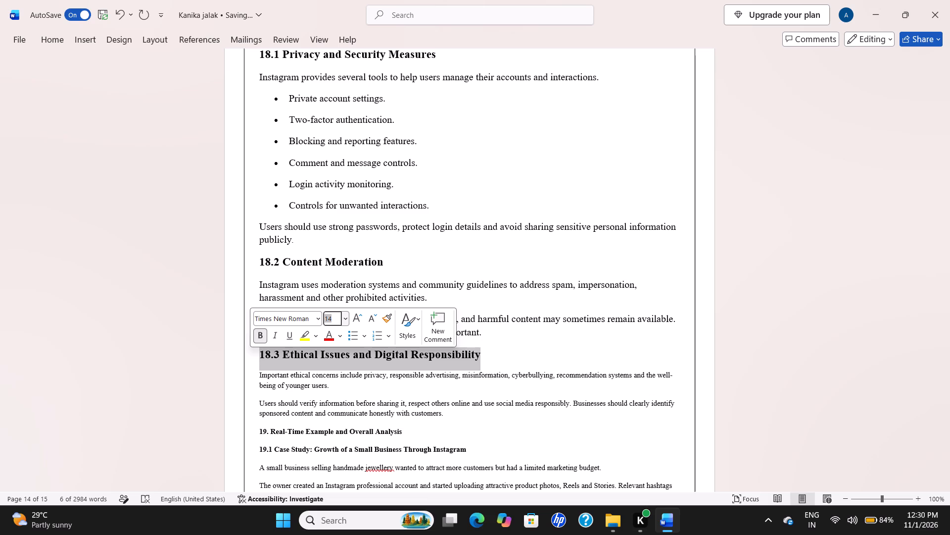
{"action": "left_click", "coordinate": [499, 359]}
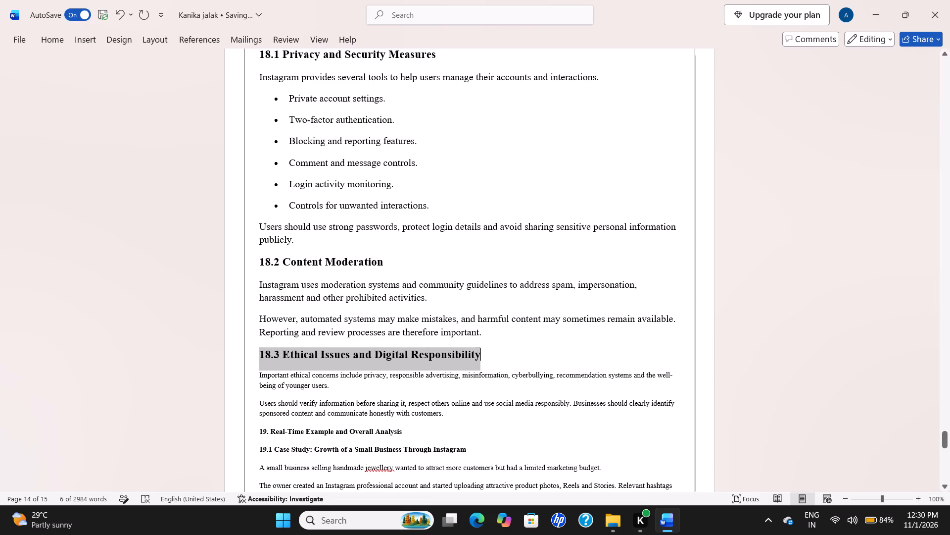
Select the two body paragraphs under "18.3 Ethical Issues and Digital Responsibility" for a font size change.
{"action": "scroll", "coordinate": [499, 359], "scroll_direction": "down", "scroll_amount": 2}
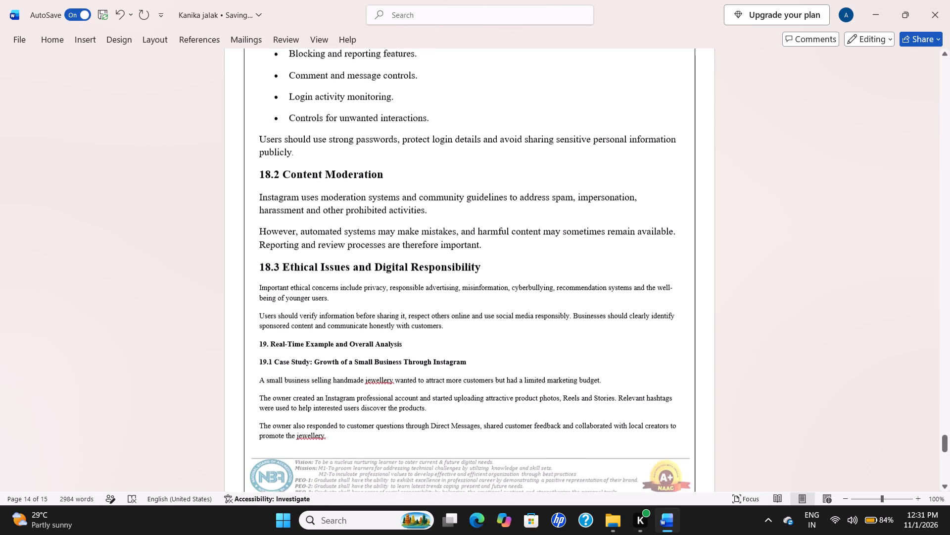
{"action": "scroll", "coordinate": [499, 359], "scroll_direction": "down", "scroll_amount": 1}
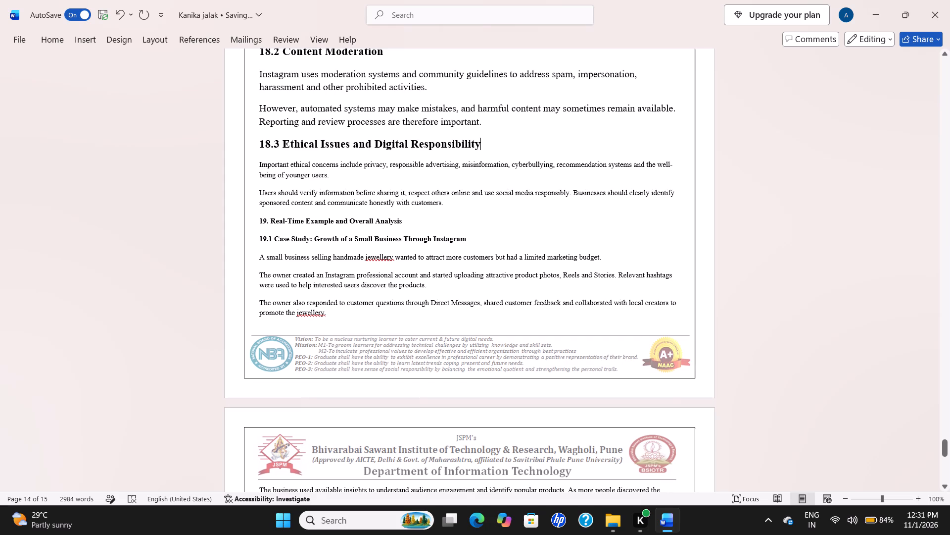
{"action": "left_click", "coordinate": [261, 167]}
{"action": "left_click_drag", "start_coordinate": [261, 167], "coordinate": [453, 197]}
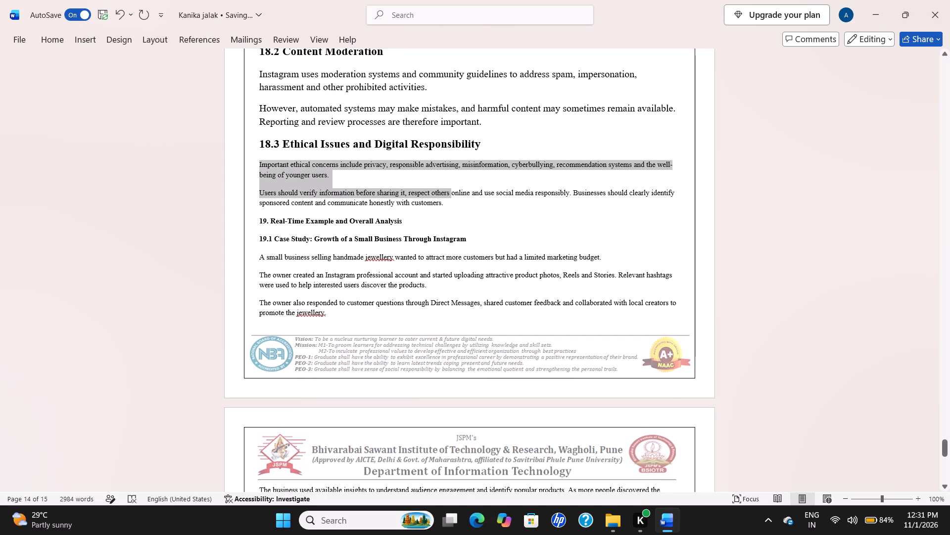
{"action": "left_click_drag", "start_coordinate": [453, 197], "coordinate": [458, 201]}
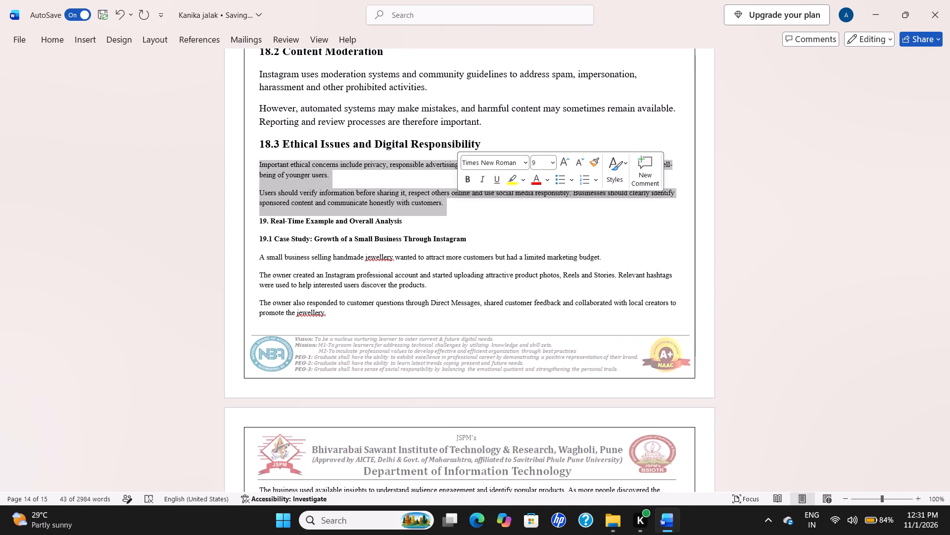
Set the font size of the two selected body paragraphs under "18.3 Ethical Issues and Digital Responsibility" to 12.
{"action": "left_click", "coordinate": [534, 164]}
{"action": "key", "text": "BackSpace"}
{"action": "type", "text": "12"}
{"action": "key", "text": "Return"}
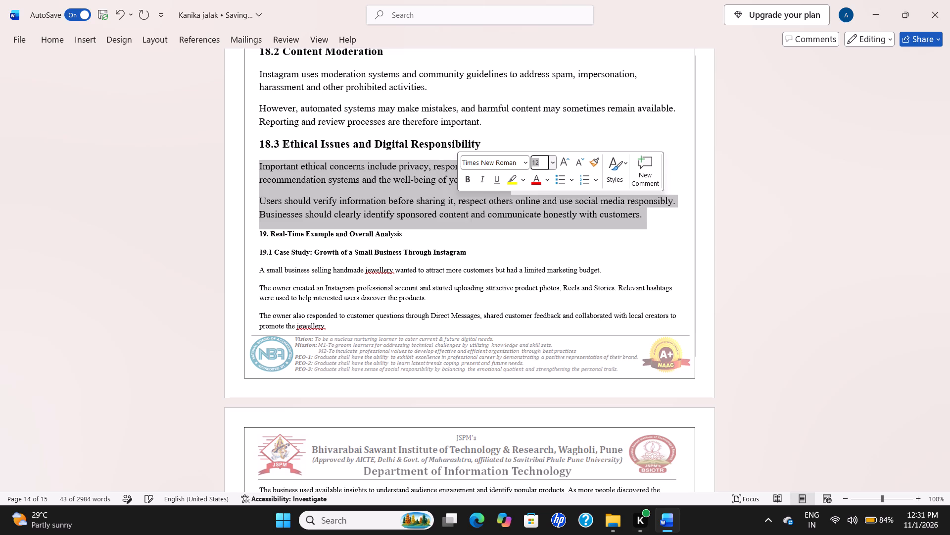
Set the font size of the headings "19. Real-Time Example and Overall Analysis" and "19.1 Case Study: Growth of a Small Business Through Instagram" to 14.
{"action": "left_click", "coordinate": [505, 255]}
{"action": "left_click_drag", "start_coordinate": [505, 255], "coordinate": [351, 249]}
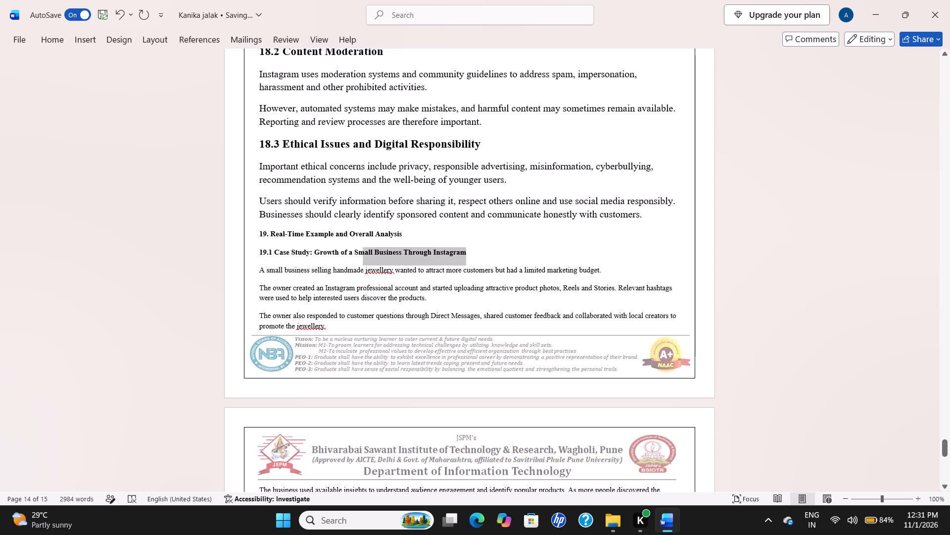
{"action": "left_click_drag", "start_coordinate": [351, 249], "coordinate": [257, 238]}
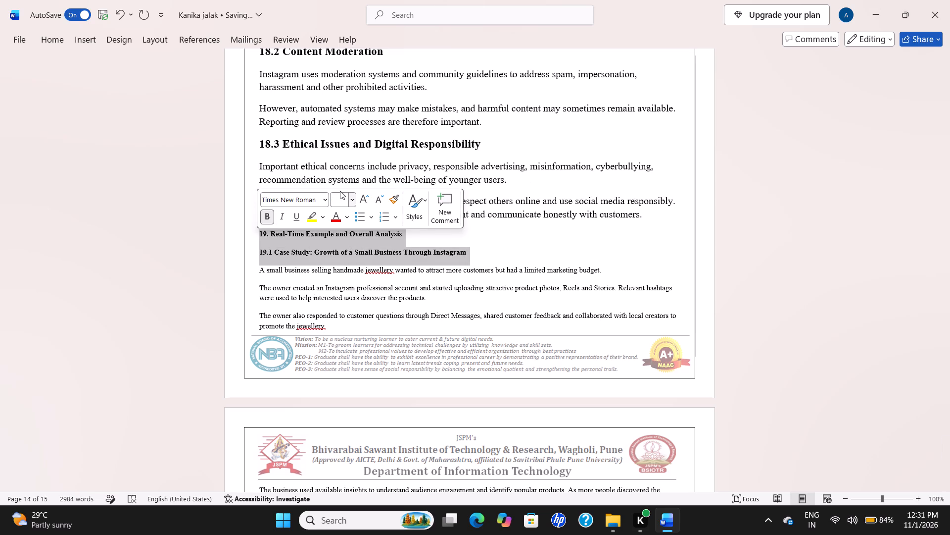
{"action": "left_click", "coordinate": [340, 191]}
{"action": "left_click", "coordinate": [339, 198]}
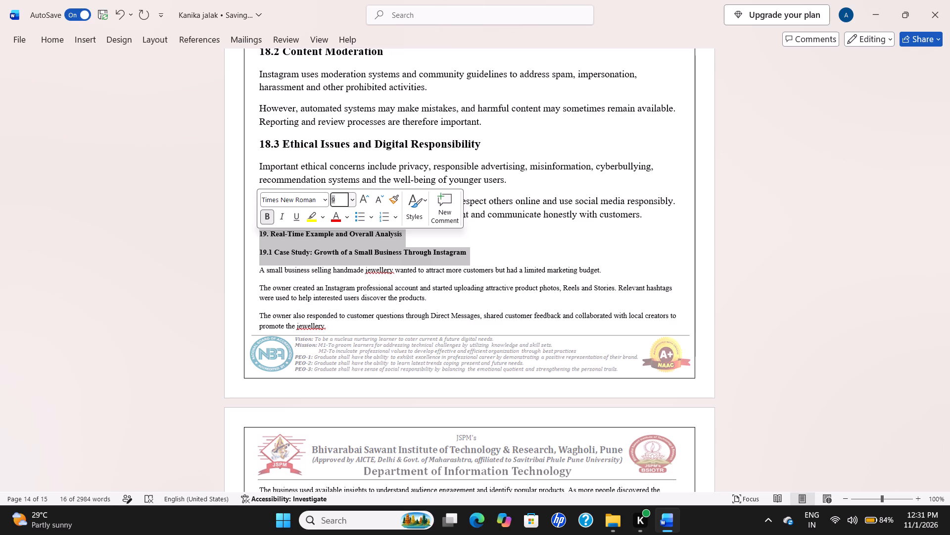
{"action": "key", "text": "BackSpace"}
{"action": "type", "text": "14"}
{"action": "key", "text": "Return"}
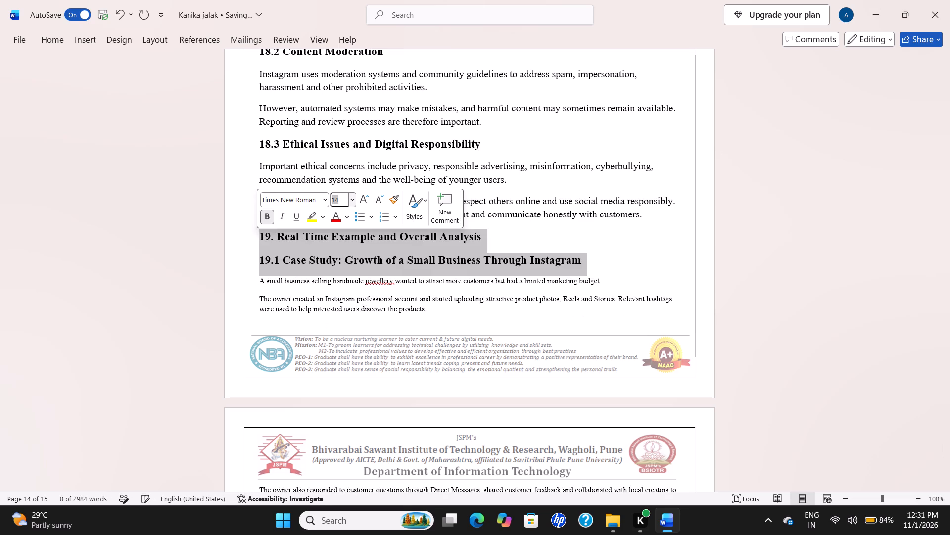
Set the font size of the first two body paragraphs under the 19.1 case study heading to 12.
{"action": "left_click", "coordinate": [340, 307]}
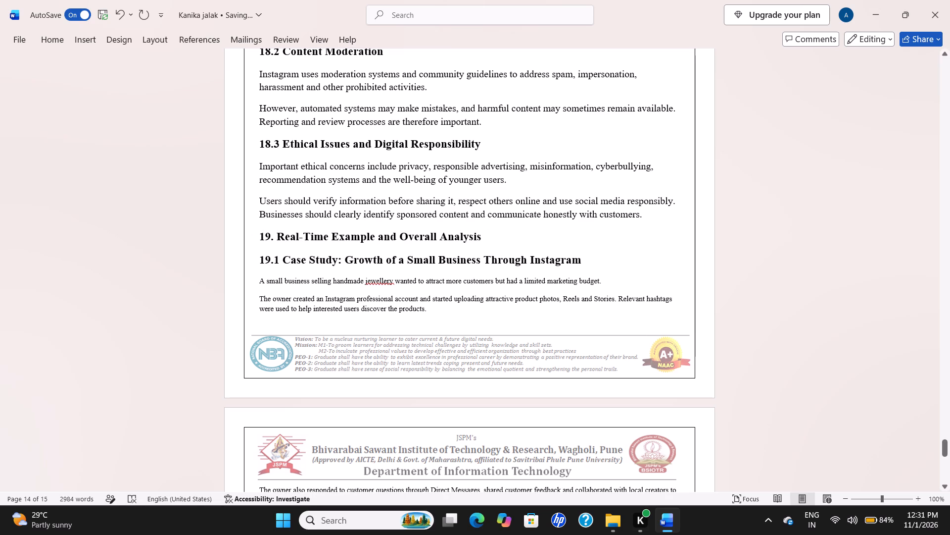
{"action": "left_click_drag", "start_coordinate": [258, 286], "coordinate": [421, 315]}
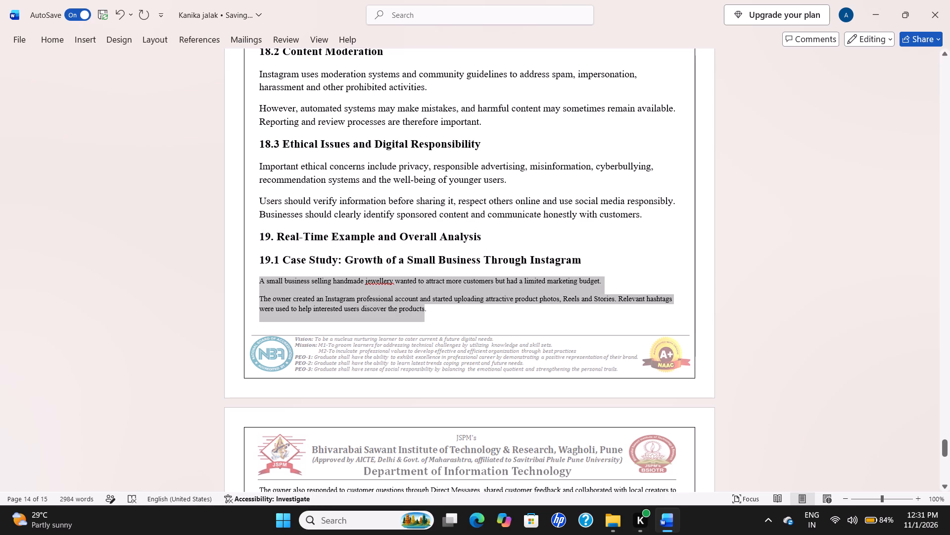
{"action": "left_click_drag", "start_coordinate": [421, 315], "coordinate": [434, 317]}
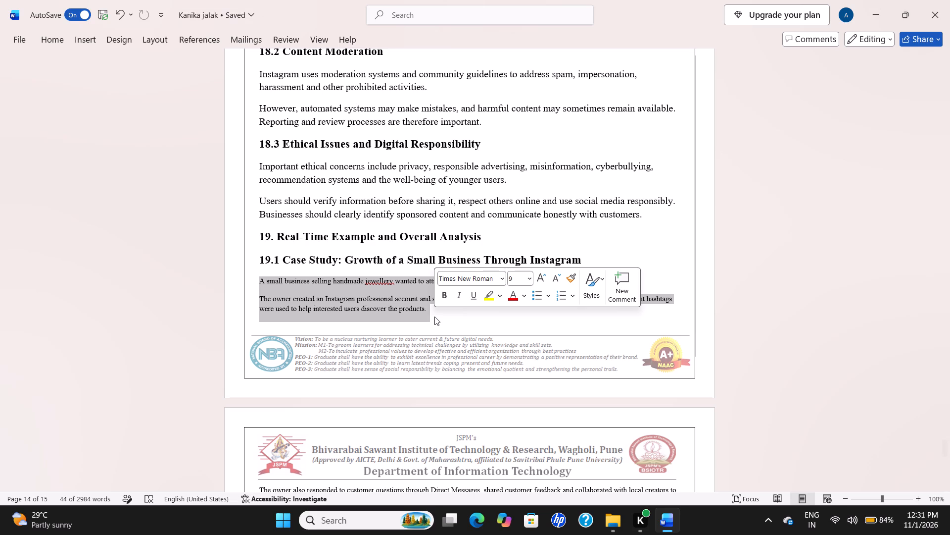
{"action": "left_click", "coordinate": [514, 275]}
{"action": "key", "text": "BackSpace"}
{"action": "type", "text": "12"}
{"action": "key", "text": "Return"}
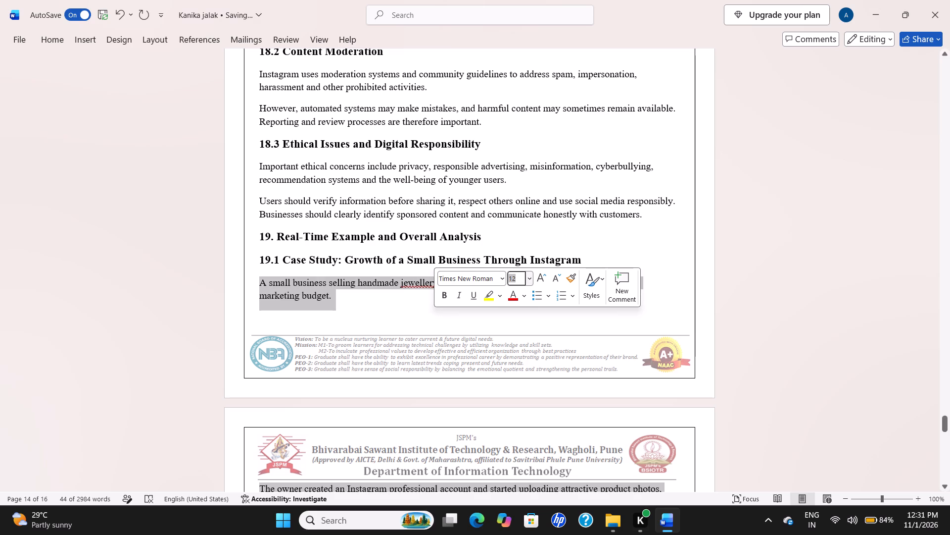
{"action": "left_click", "coordinate": [515, 383]}
Go to the remaining 19.1 case study paragraphs and the "Steps Followed" list on the following page.
{"action": "scroll", "coordinate": [515, 383], "scroll_direction": "down", "scroll_amount": 2}
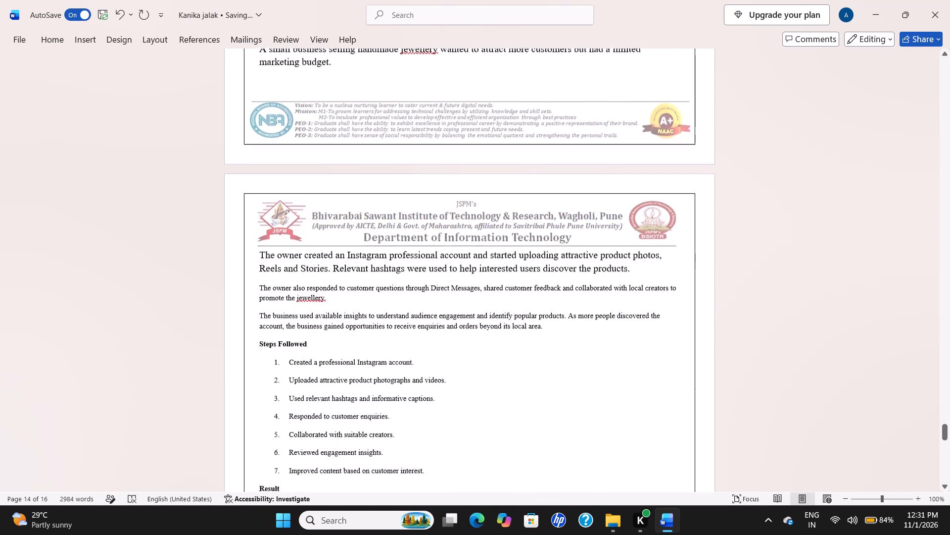
{"action": "scroll", "coordinate": [515, 383], "scroll_direction": "down", "scroll_amount": 1}
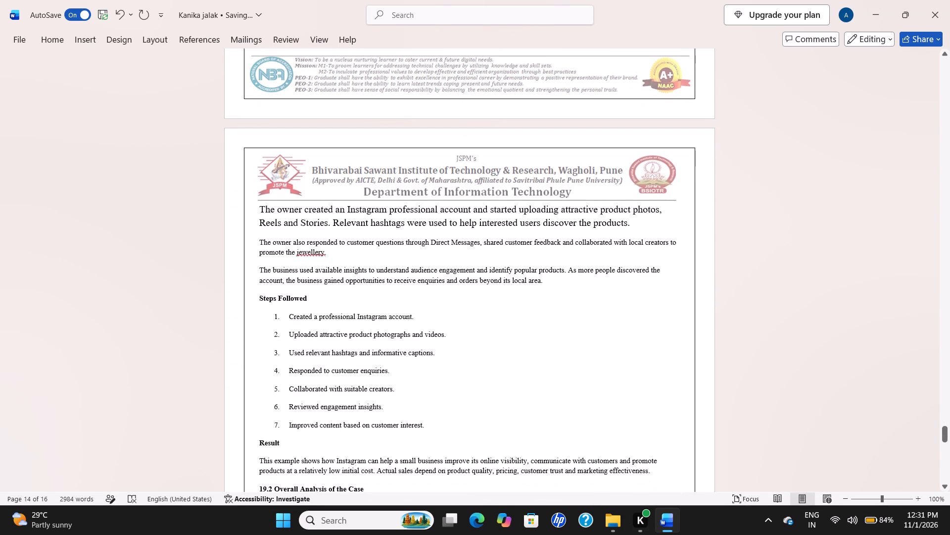
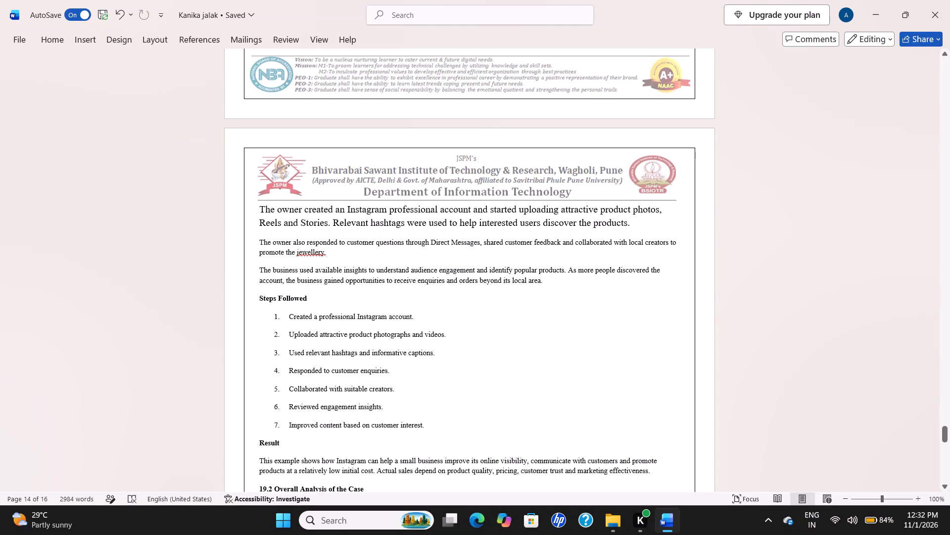
Set the font size of the two paragraphs above "Steps Followed", on customer questions and available insights, to 12.
{"action": "left_click_drag", "start_coordinate": [261, 244], "coordinate": [565, 295]}
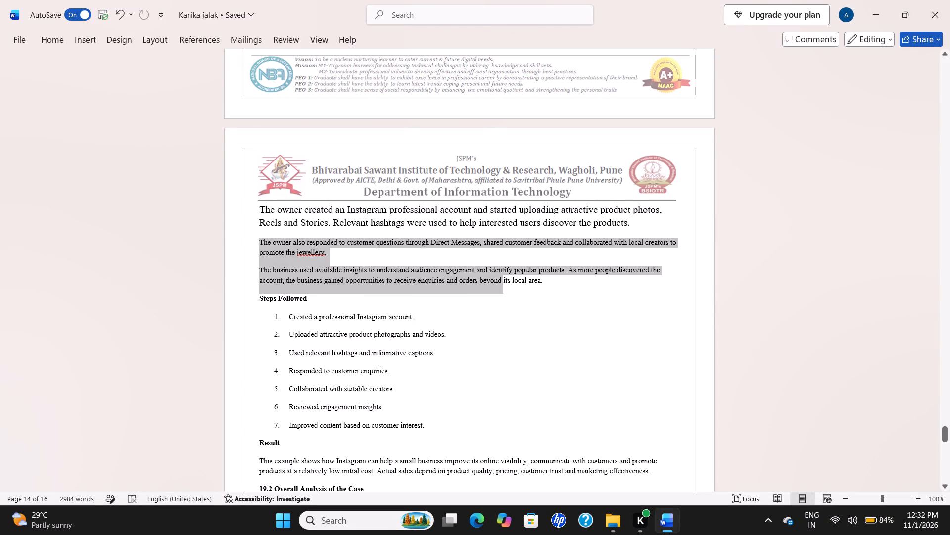
{"action": "left_click_drag", "start_coordinate": [565, 295], "coordinate": [599, 277]}
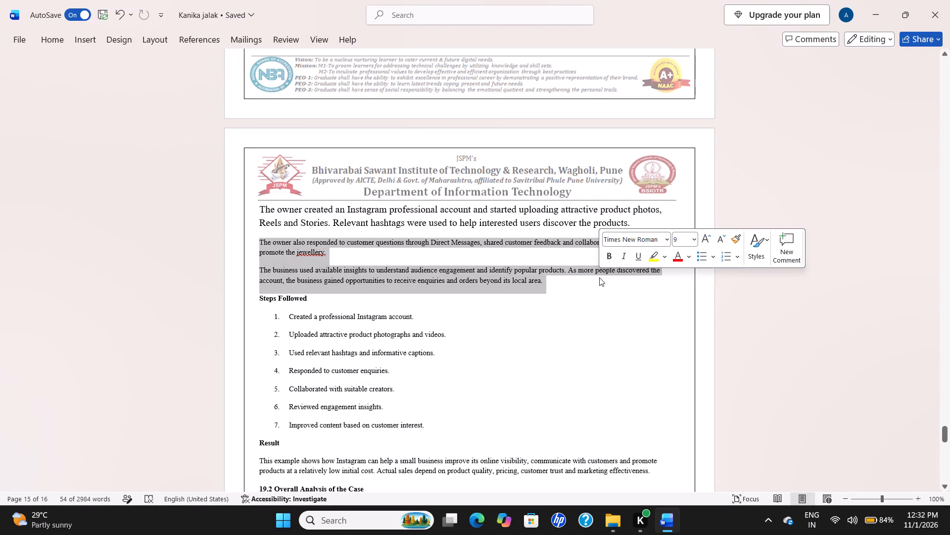
{"action": "left_click", "coordinate": [678, 234]}
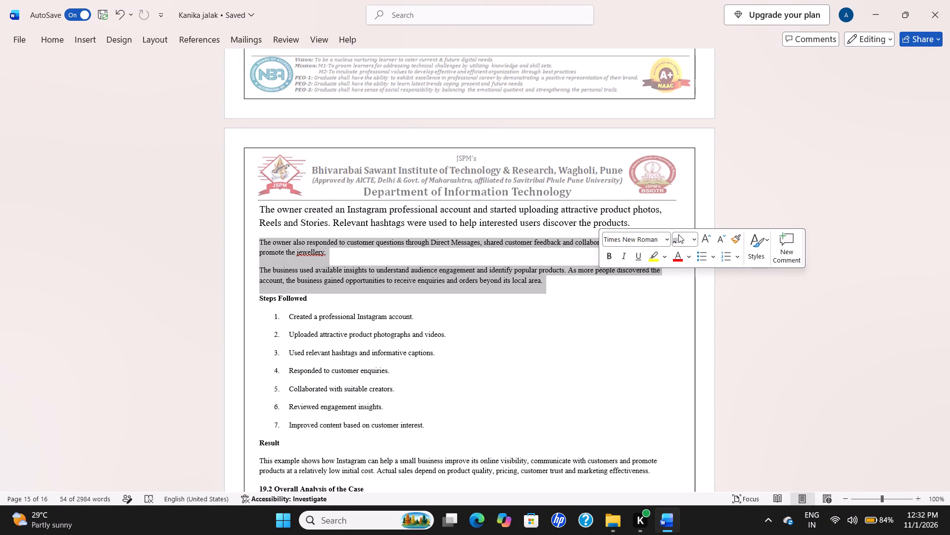
{"action": "left_click", "coordinate": [682, 240]}
{"action": "key", "text": "BackSpace"}
Set the font size of the two selected paragraphs, on answering customer questions and using available insights, to 12.
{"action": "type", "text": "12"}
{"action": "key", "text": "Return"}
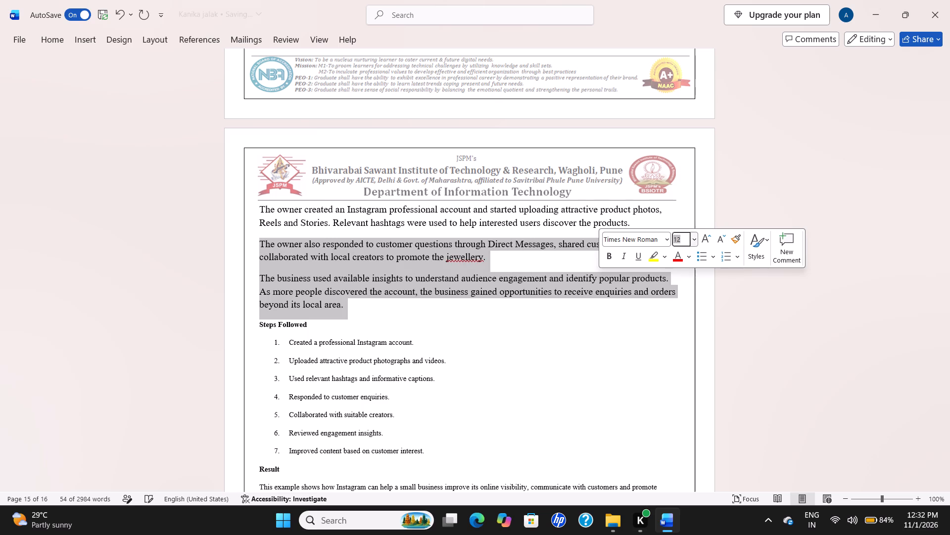
{"action": "left_click", "coordinate": [552, 354]}
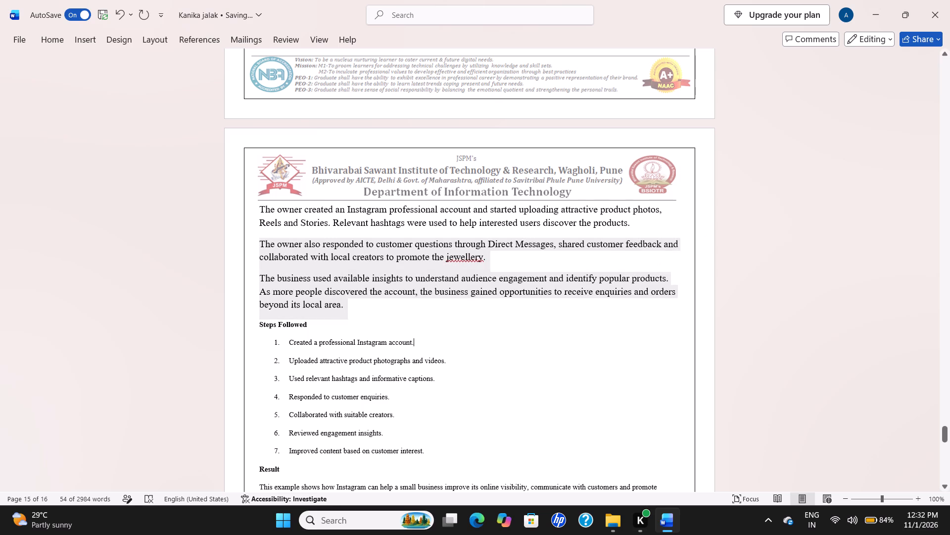
Set the font size of the heading "Steps Followed" to 14.
{"action": "scroll", "coordinate": [552, 354], "scroll_direction": "down", "scroll_amount": 1}
{"action": "scroll", "coordinate": [552, 354], "scroll_direction": "up", "scroll_amount": 1, "text": "ctrl"}
{"action": "scroll", "coordinate": [552, 354], "scroll_direction": "down", "scroll_amount": 1, "text": "ctrl"}
{"action": "scroll", "coordinate": [552, 354], "scroll_direction": "down", "scroll_amount": 1}
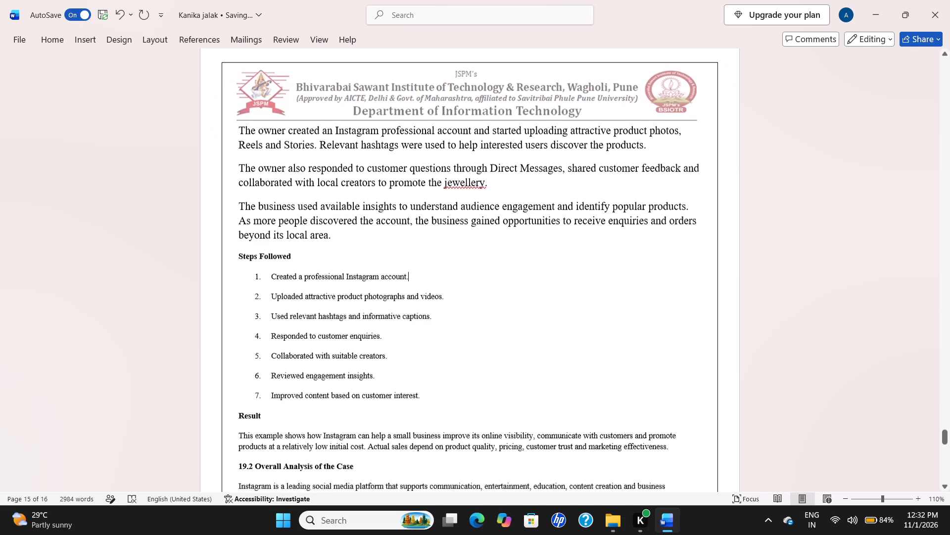
{"action": "scroll", "coordinate": [552, 354], "scroll_direction": "down", "scroll_amount": 2}
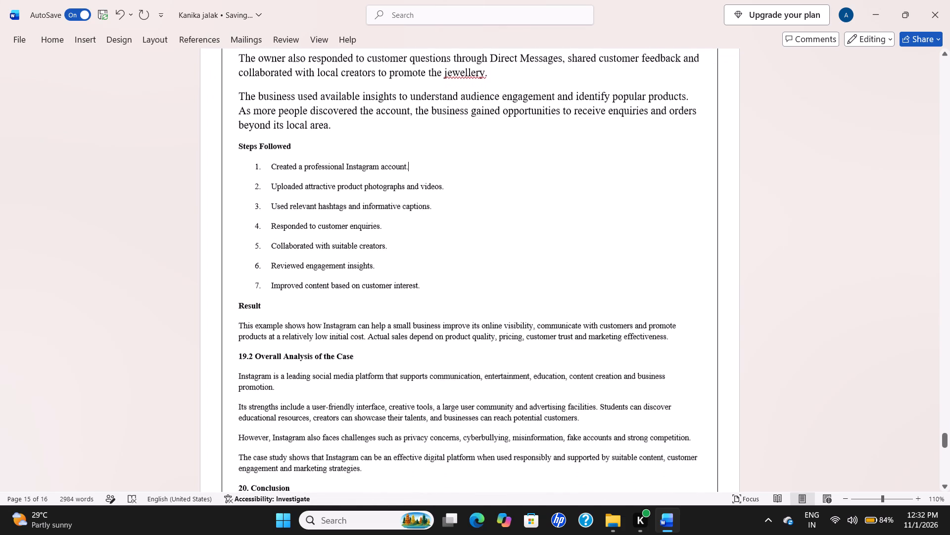
{"action": "scroll", "coordinate": [552, 354], "scroll_direction": "down", "scroll_amount": 1}
{"action": "left_click_drag", "start_coordinate": [305, 68], "coordinate": [249, 74]}
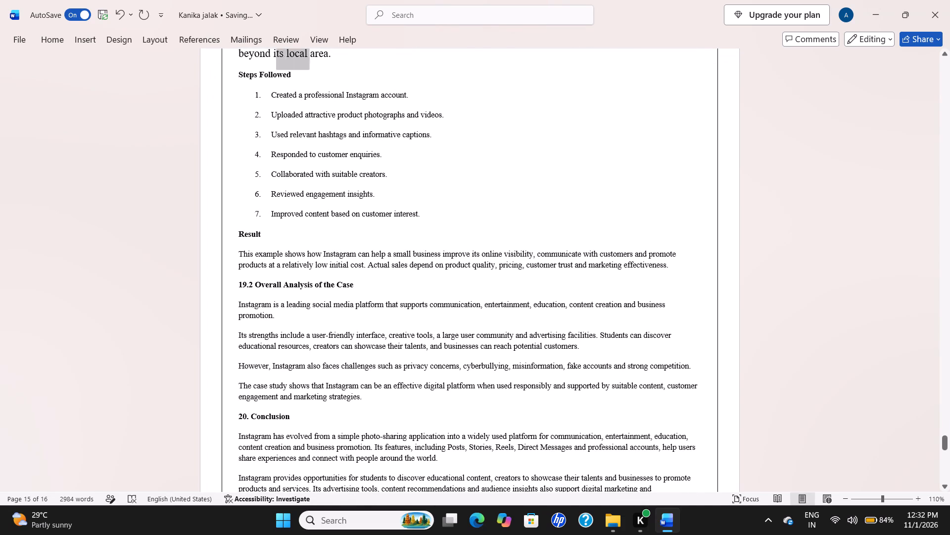
{"action": "left_click_drag", "start_coordinate": [249, 74], "coordinate": [291, 81]}
{"action": "left_click", "coordinate": [291, 81]}
{"action": "left_click_drag", "start_coordinate": [291, 81], "coordinate": [238, 80]}
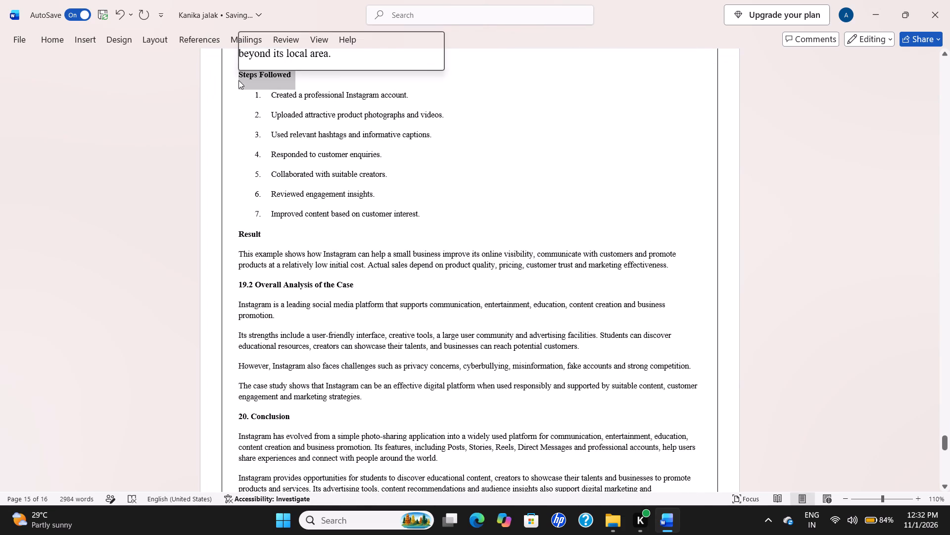
{"action": "left_click", "coordinate": [317, 43]}
{"action": "key", "text": "BackSpace"}
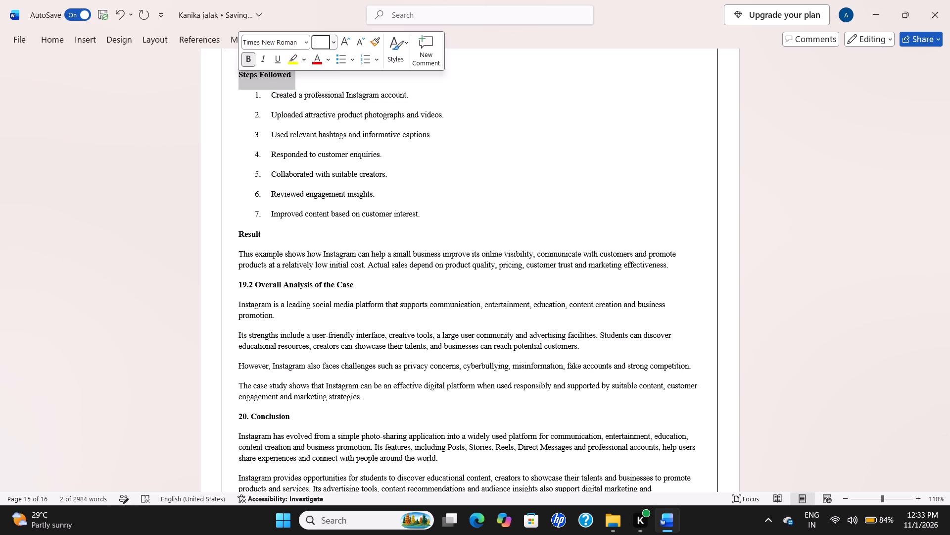
{"action": "type", "text": "14"}
{"action": "key", "text": "Return"}
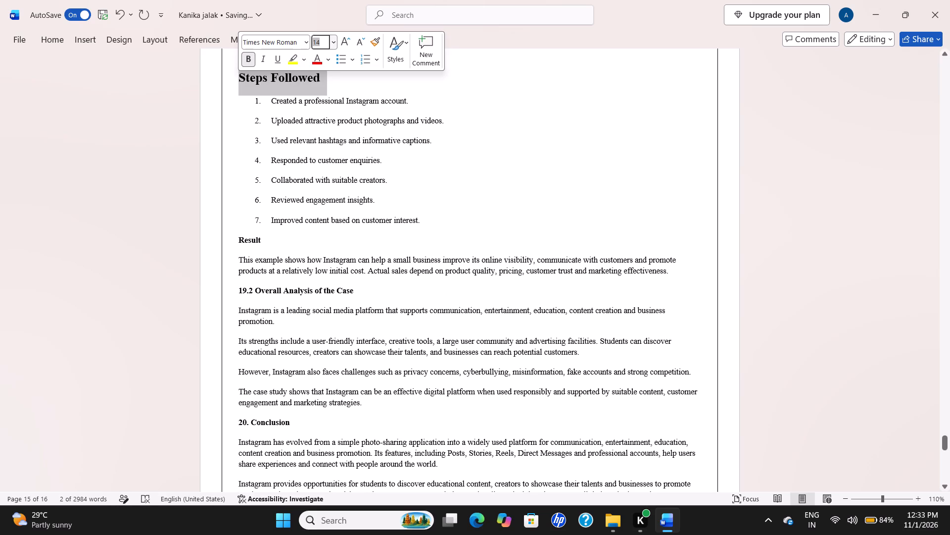
Set the font size of the seven numbered items under "Steps Followed" to 12.
{"action": "left_click_drag", "start_coordinate": [270, 104], "coordinate": [391, 204]}
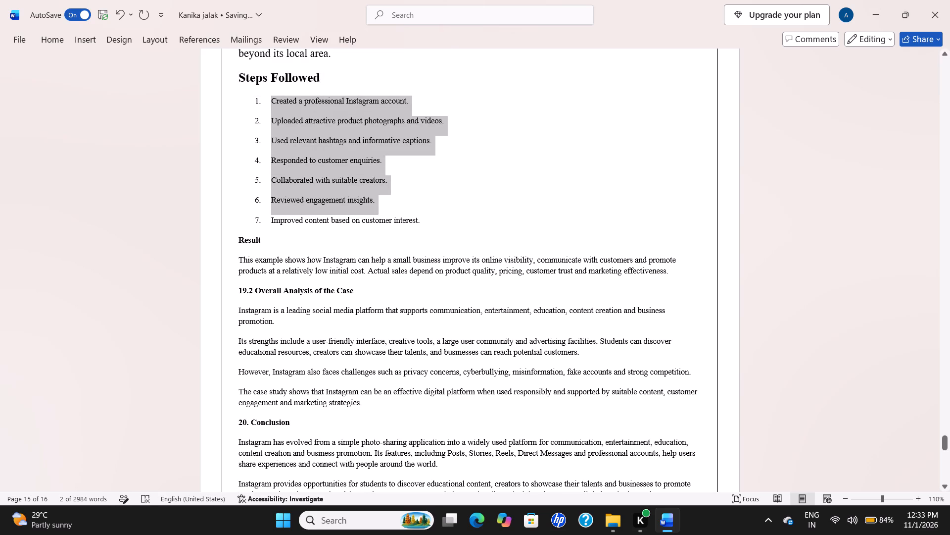
{"action": "left_click_drag", "start_coordinate": [391, 204], "coordinate": [424, 222]}
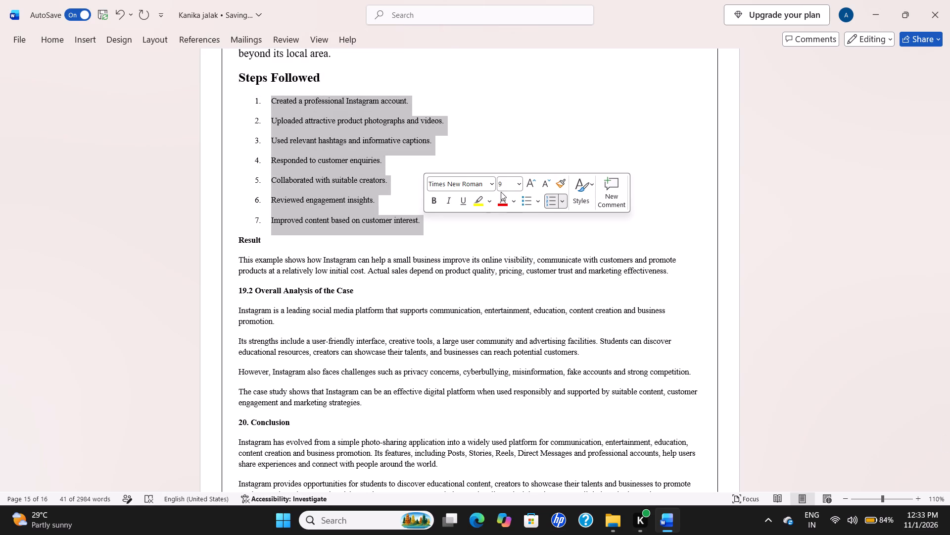
{"action": "left_click", "coordinate": [505, 182]}
{"action": "key", "text": "BackSpace"}
{"action": "type", "text": "12"}
{"action": "key", "text": "Return"}
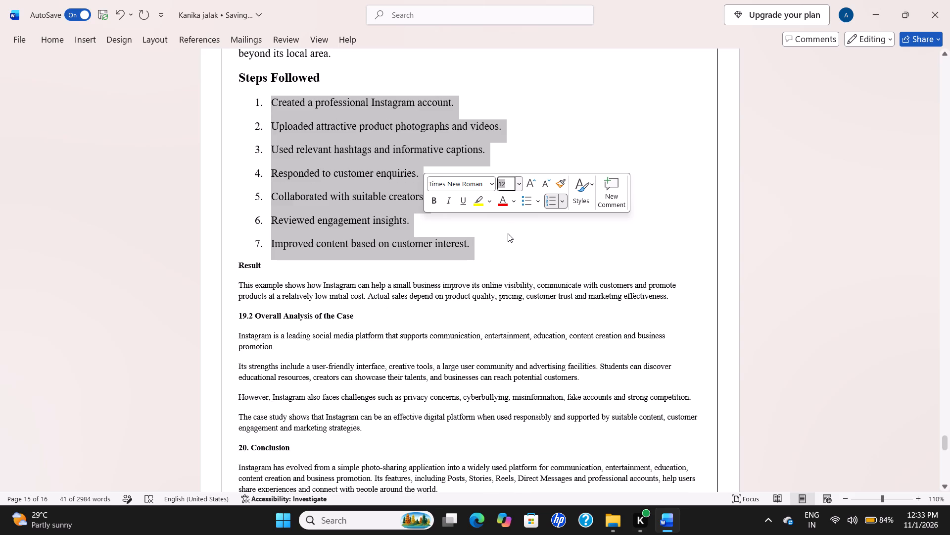
{"action": "left_click", "coordinate": [507, 234]}
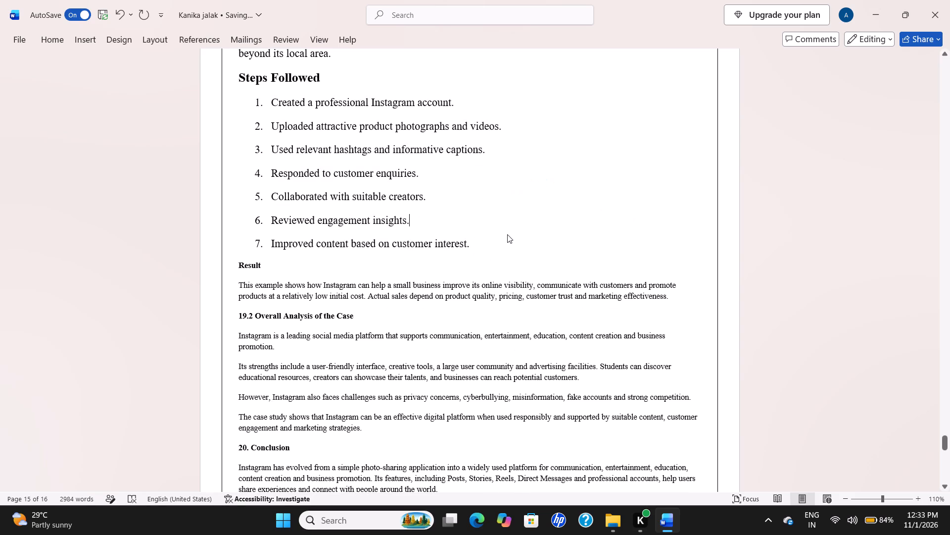
Set the font size of the heading "Result" to 14.
{"action": "scroll", "coordinate": [507, 234], "scroll_direction": "down", "scroll_amount": 4}
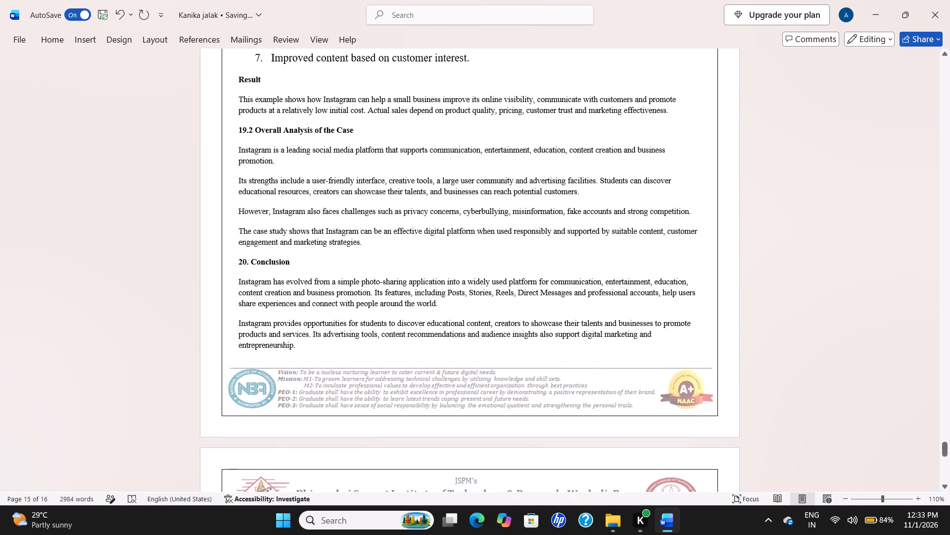
{"action": "scroll", "coordinate": [507, 234], "scroll_direction": "down", "scroll_amount": 2}
{"action": "scroll", "coordinate": [507, 234], "scroll_direction": "up", "scroll_amount": 1}
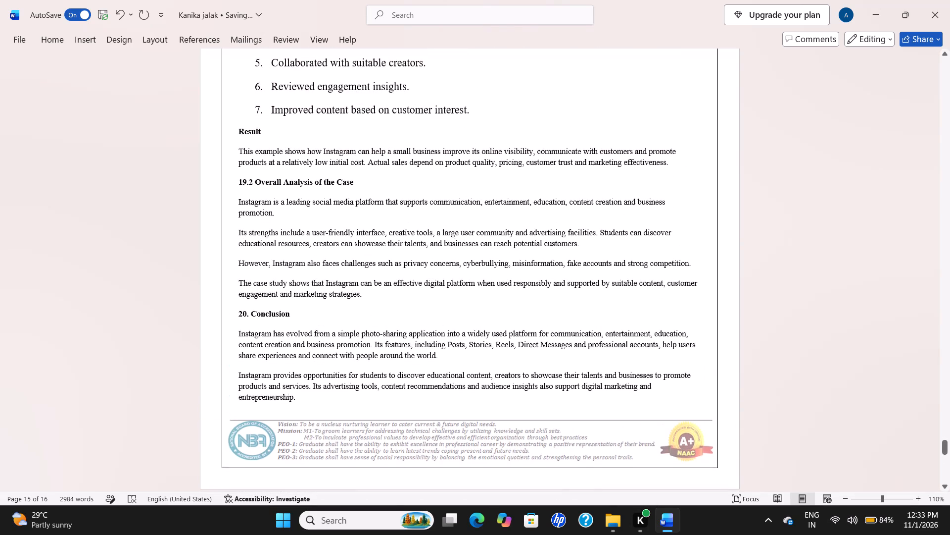
{"action": "left_click_drag", "start_coordinate": [279, 134], "coordinate": [227, 135]}
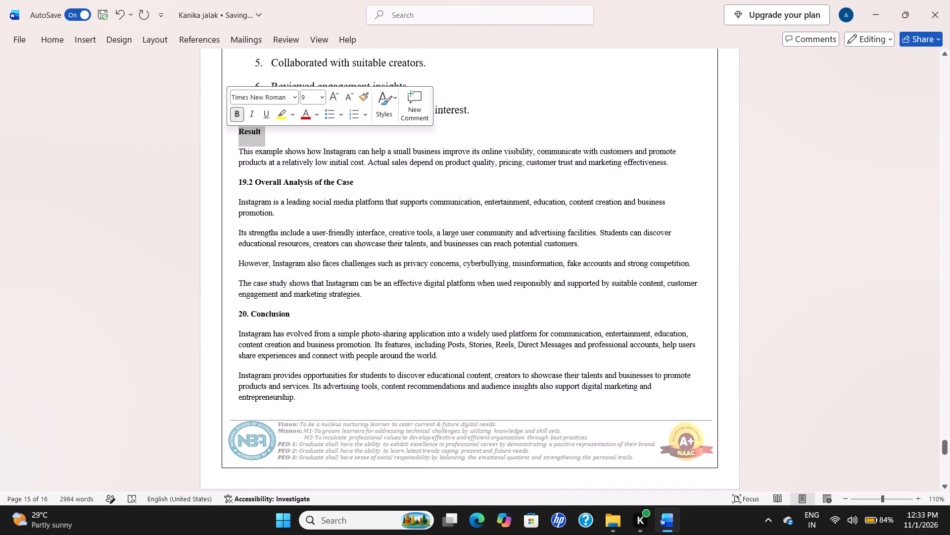
{"action": "left_click", "coordinate": [310, 93]}
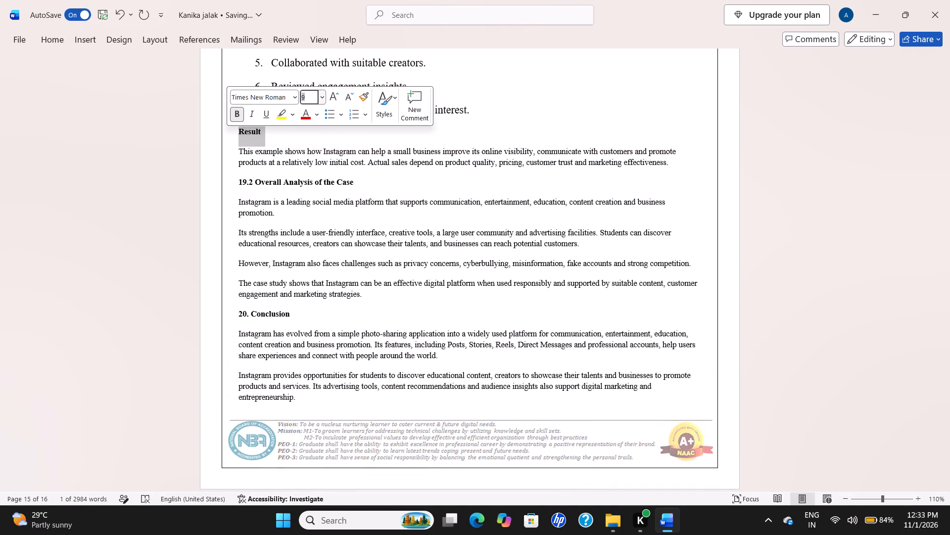
{"action": "key", "text": "BackSpace"}
{"action": "type", "text": "14"}
{"action": "key", "text": "Return"}
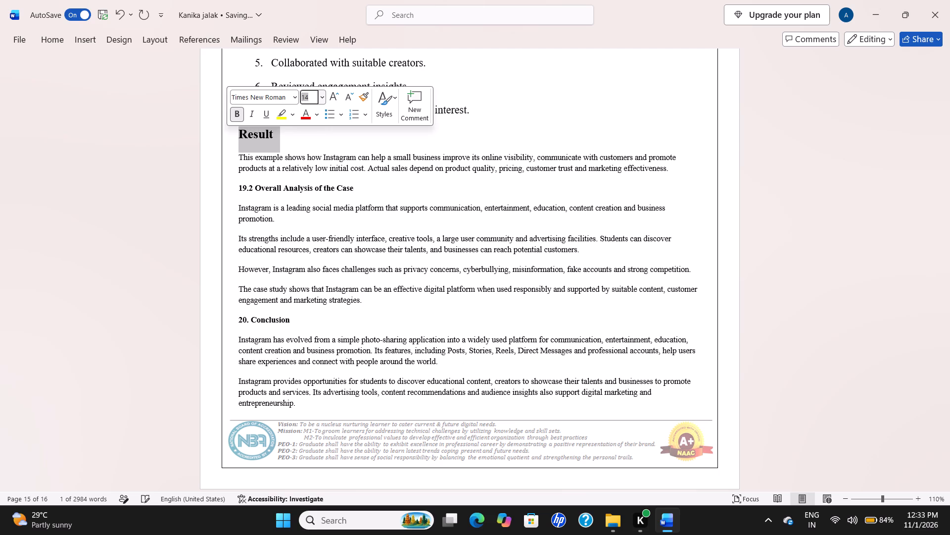
{"action": "left_click", "coordinate": [231, 199]}
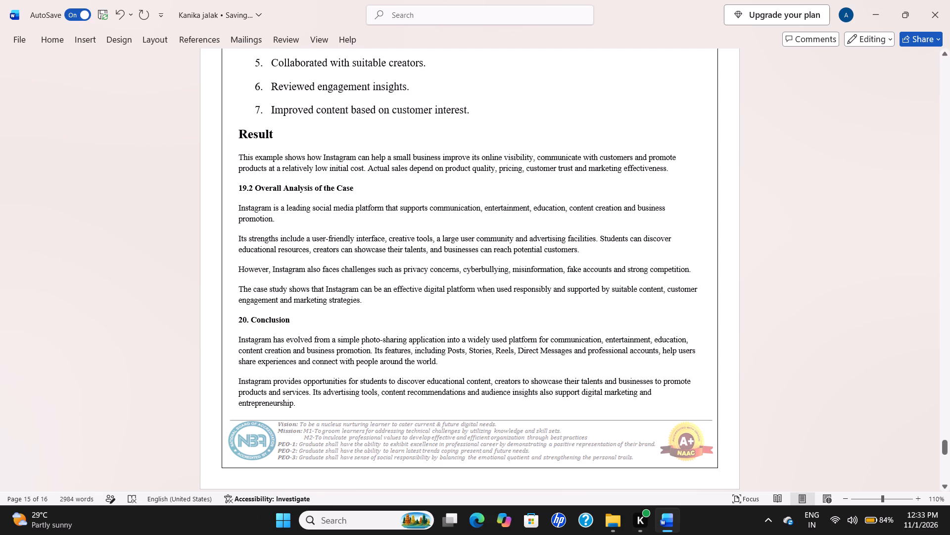
Set the font size of the body paragraph under "Result" to 12.
{"action": "left_click", "coordinate": [240, 160]}
{"action": "left_click_drag", "start_coordinate": [240, 160], "coordinate": [511, 165]}
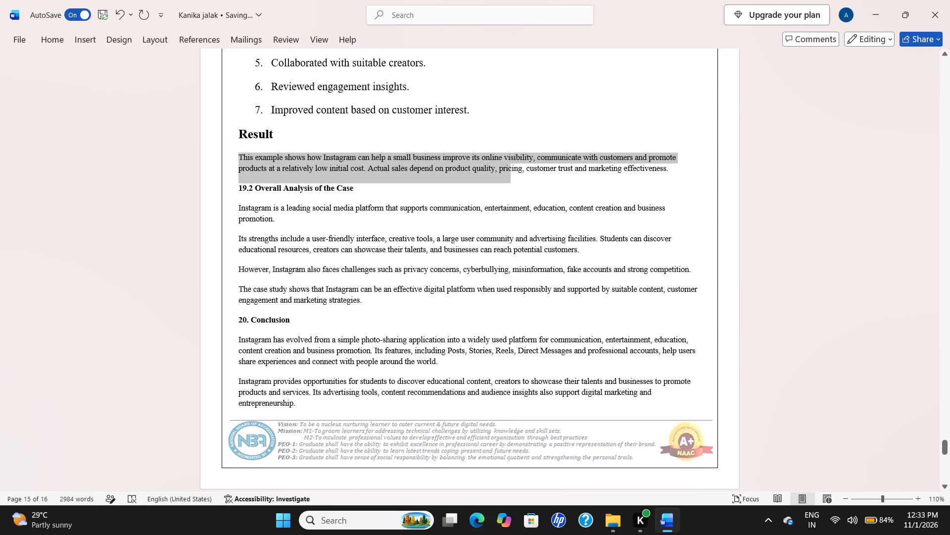
{"action": "left_click_drag", "start_coordinate": [511, 165], "coordinate": [687, 175]}
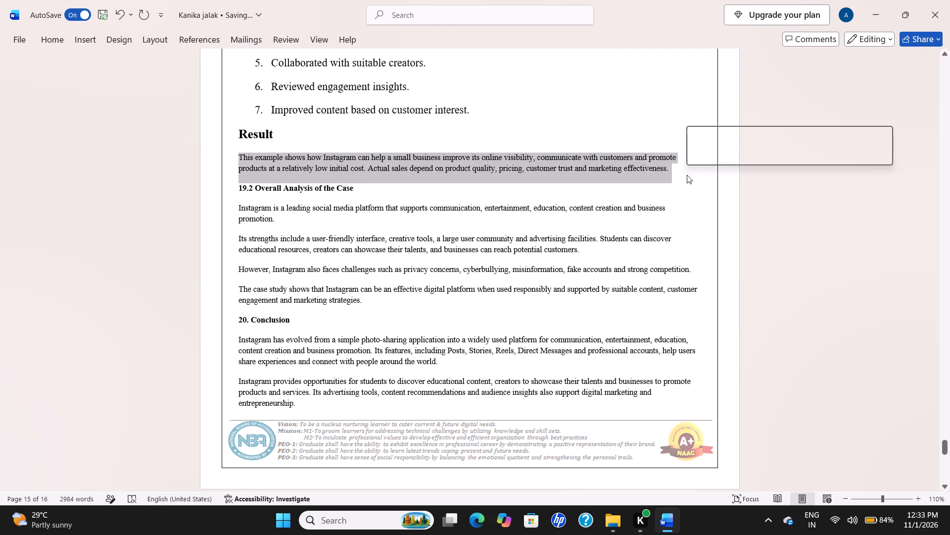
{"action": "left_click", "coordinate": [771, 133]}
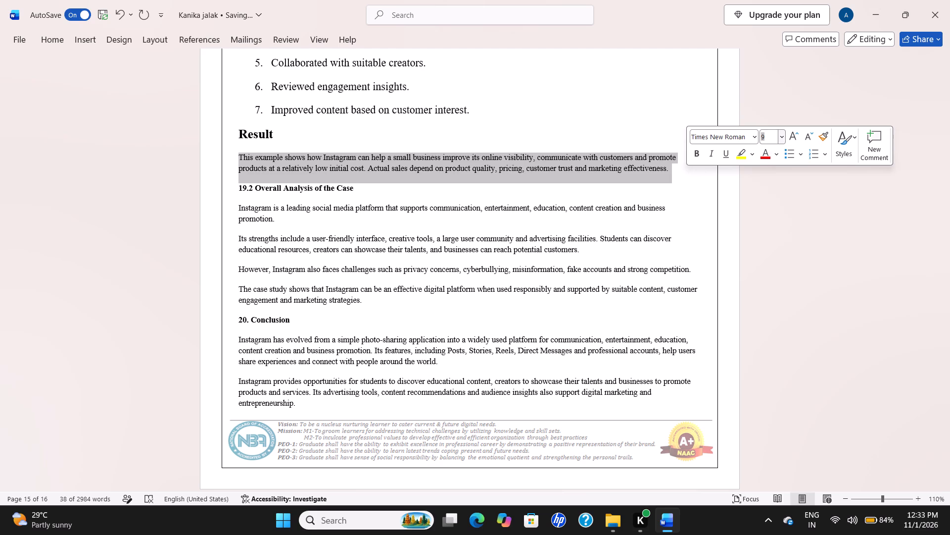
{"action": "key", "text": "BackSpace"}
{"action": "type", "text": "12"}
{"action": "key", "text": "Return"}
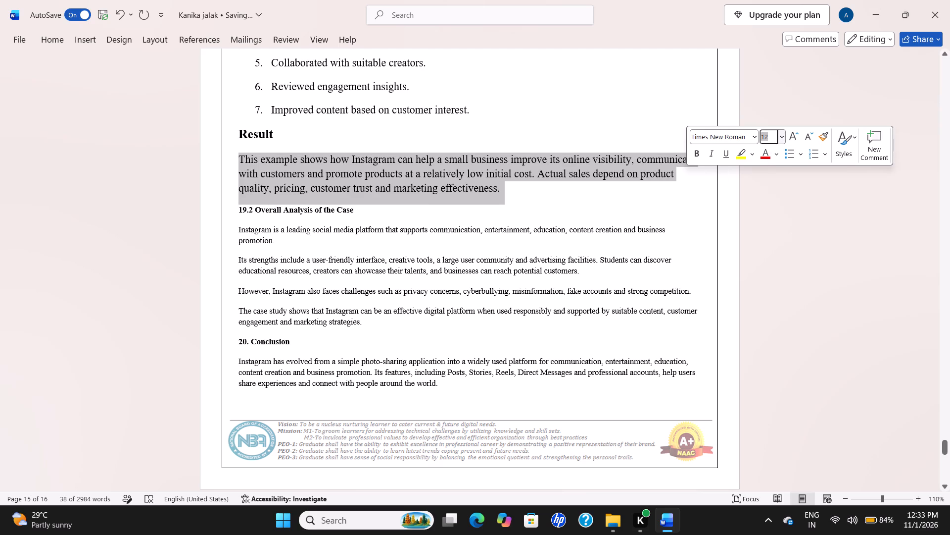
Set the font size of the heading "19.2 Overall Analysis of the Case" to 14.
{"action": "left_click_drag", "start_coordinate": [375, 216], "coordinate": [286, 221]}
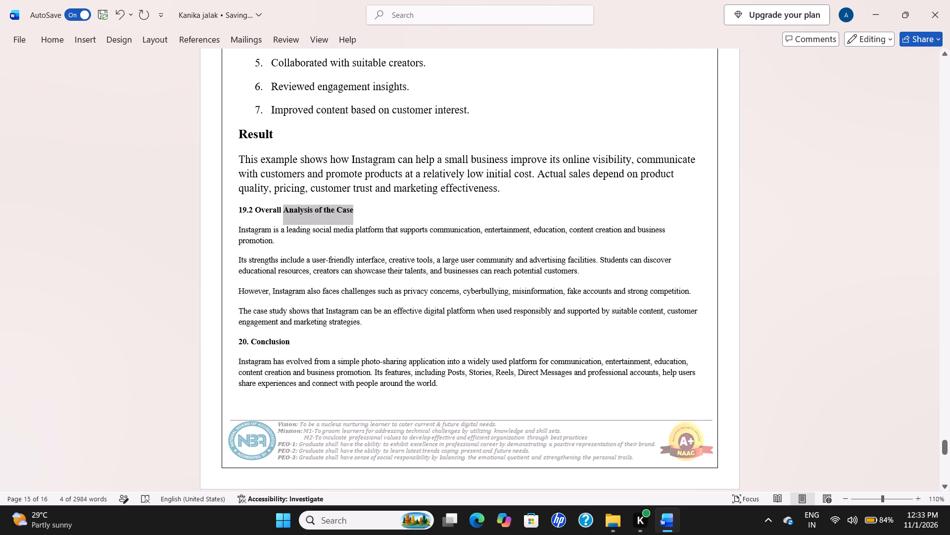
{"action": "left_click_drag", "start_coordinate": [237, 208], "coordinate": [360, 220]}
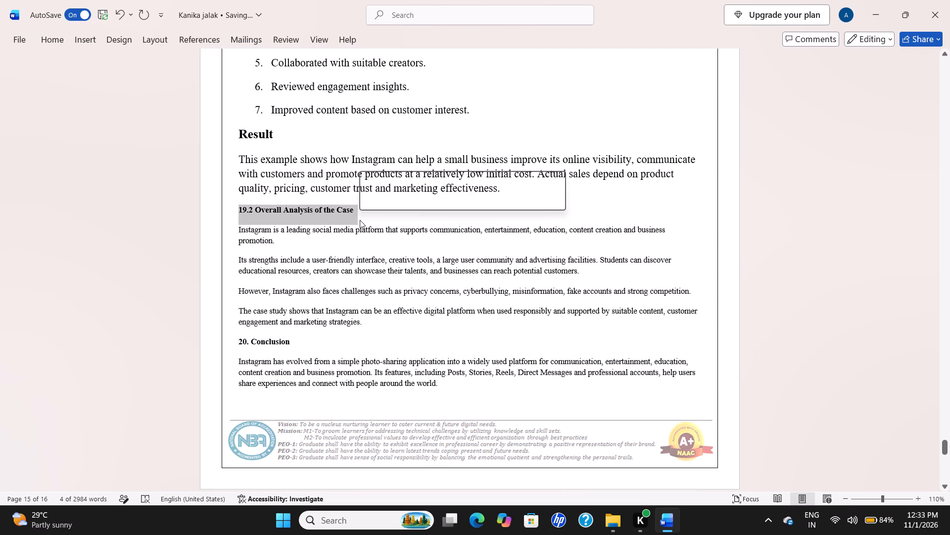
{"action": "left_click", "coordinate": [442, 183]}
{"action": "key", "text": "BackSpace"}
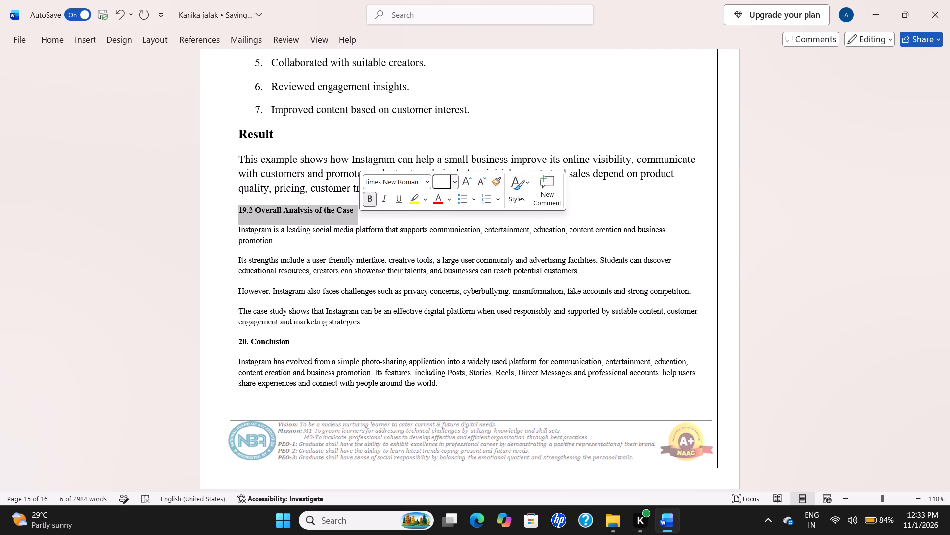
{"action": "type", "text": "14"}
{"action": "key", "text": "Return"}
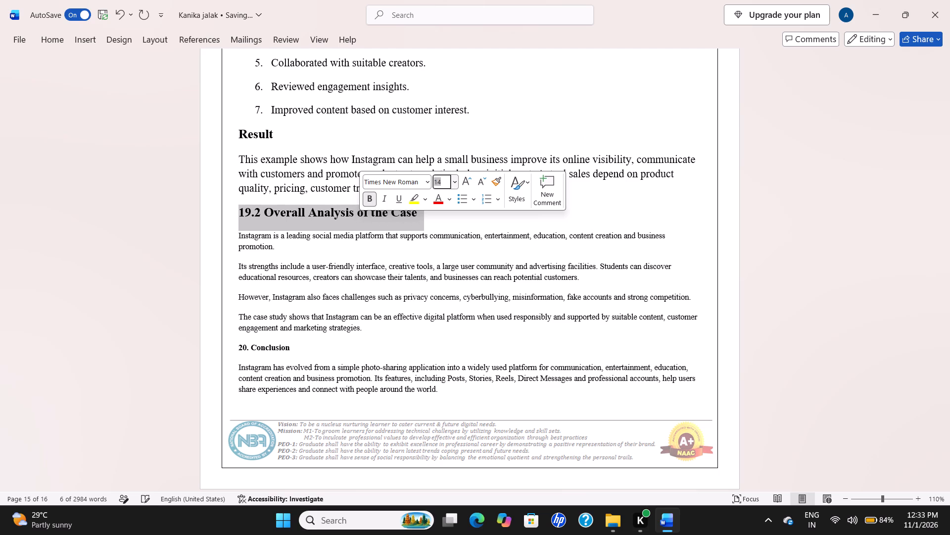
Set the font size of the four body paragraphs under "19.2 Overall Analysis of the Case" to 12.
{"action": "left_click", "coordinate": [241, 233]}
{"action": "key", "text": "Left"}
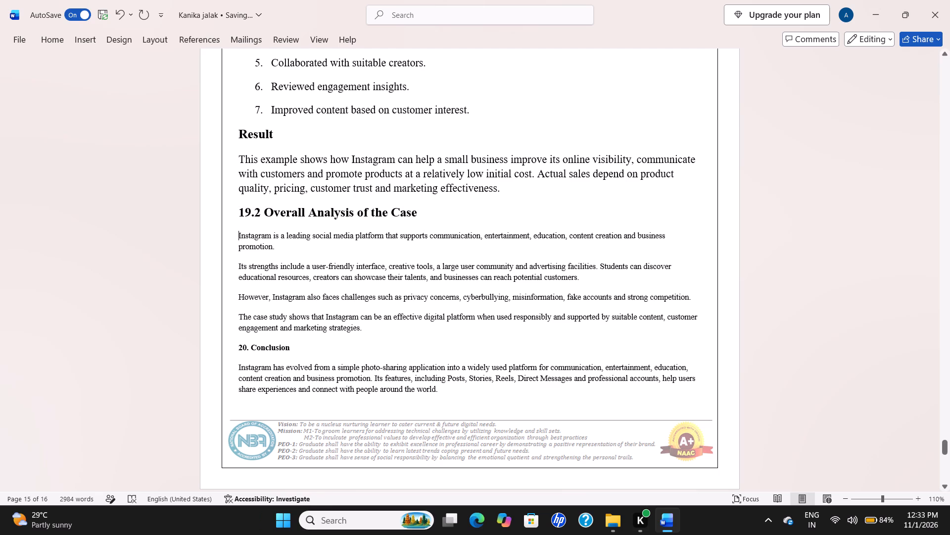
{"action": "left_click_drag", "start_coordinate": [241, 233], "coordinate": [352, 315]}
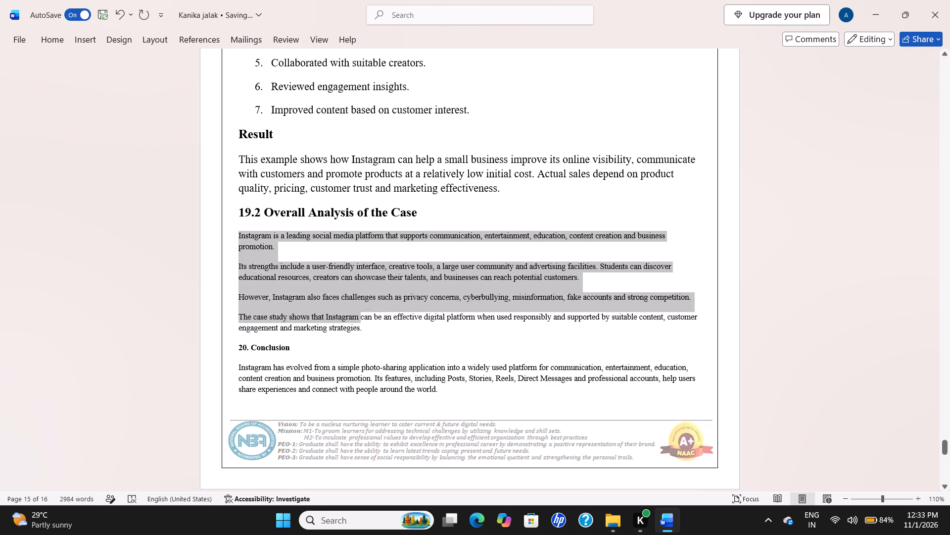
{"action": "left_click_drag", "start_coordinate": [352, 315], "coordinate": [382, 328]}
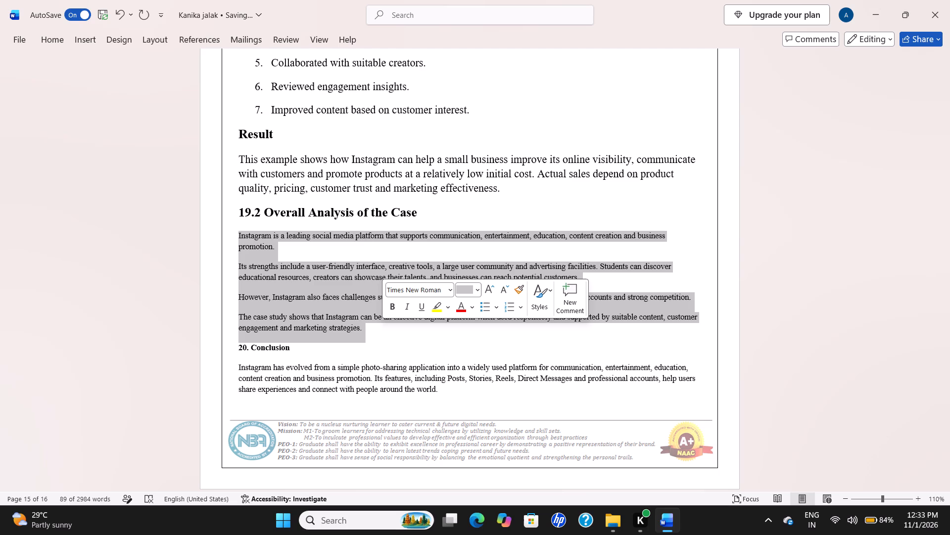
{"action": "left_click", "coordinate": [464, 293]}
{"action": "key", "text": "BackSpace"}
{"action": "type", "text": "12"}
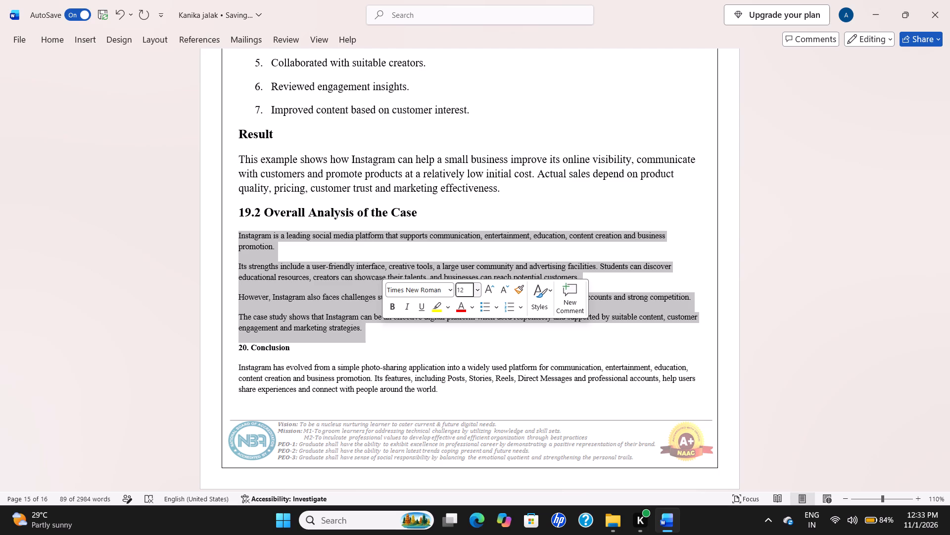
{"action": "key", "text": "Return"}
{"action": "left_click", "coordinate": [435, 396]}
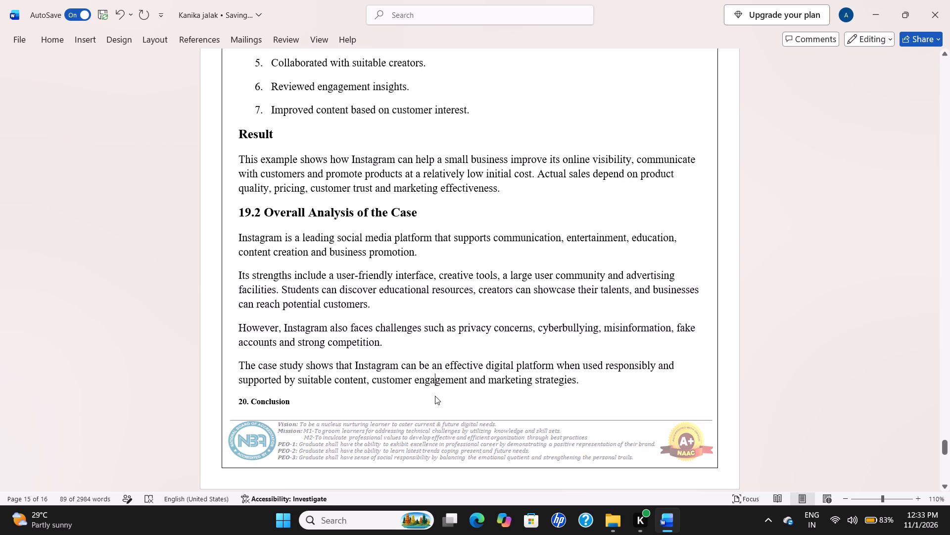
Set the font size of the heading "20. Conclusion" to 14.
{"action": "left_click_drag", "start_coordinate": [304, 405], "coordinate": [195, 405]}
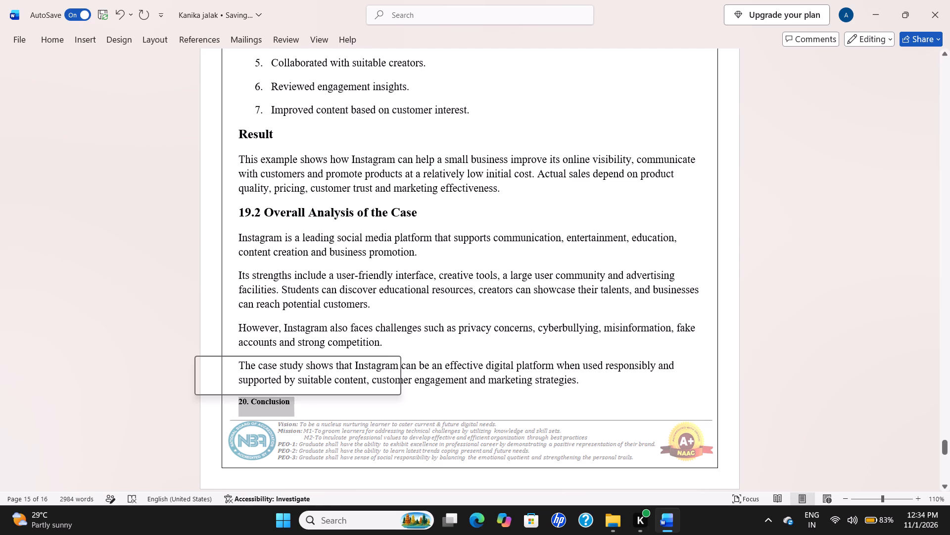
{"action": "left_click", "coordinate": [284, 369]}
{"action": "key", "text": "BackSpace"}
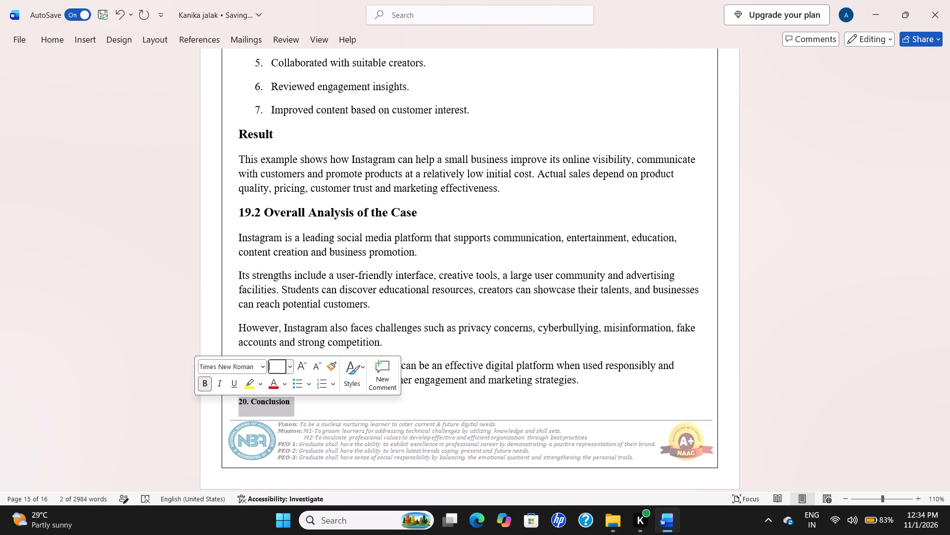
{"action": "key", "text": "1"}
{"action": "key", "text": "4"}
{"action": "key", "text": "Return"}
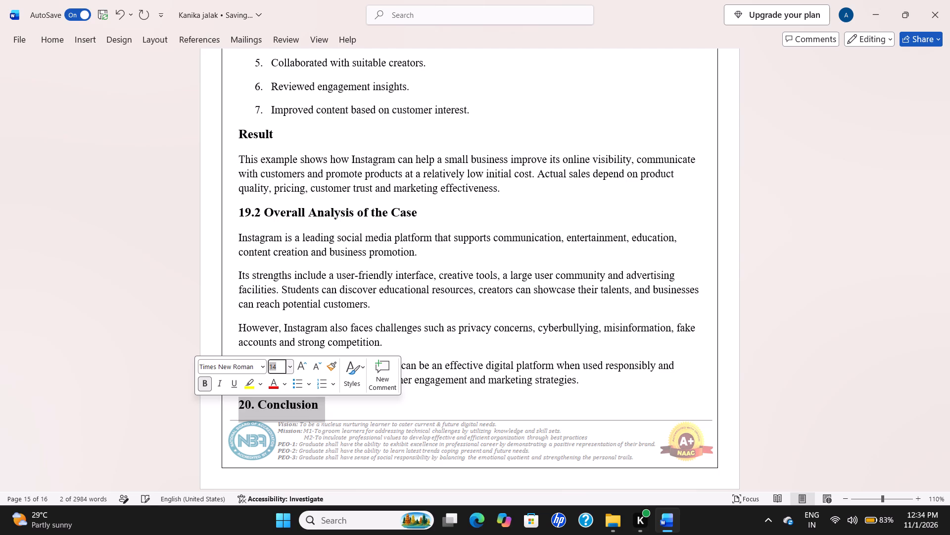
{"action": "left_click", "coordinate": [336, 430]}
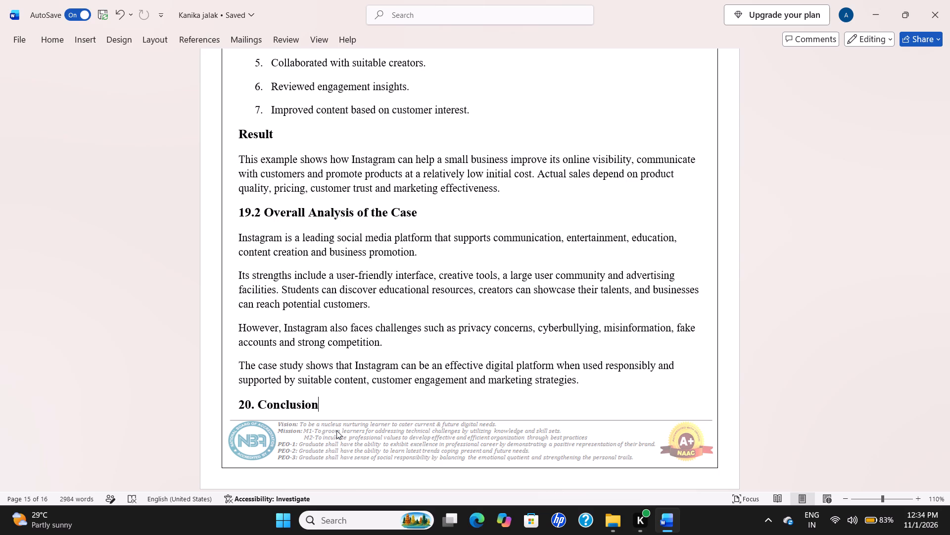
Set the font size of the four body paragraphs under "20. Conclusion" to 12.
{"action": "scroll", "coordinate": [336, 430], "scroll_direction": "down", "scroll_amount": 2}
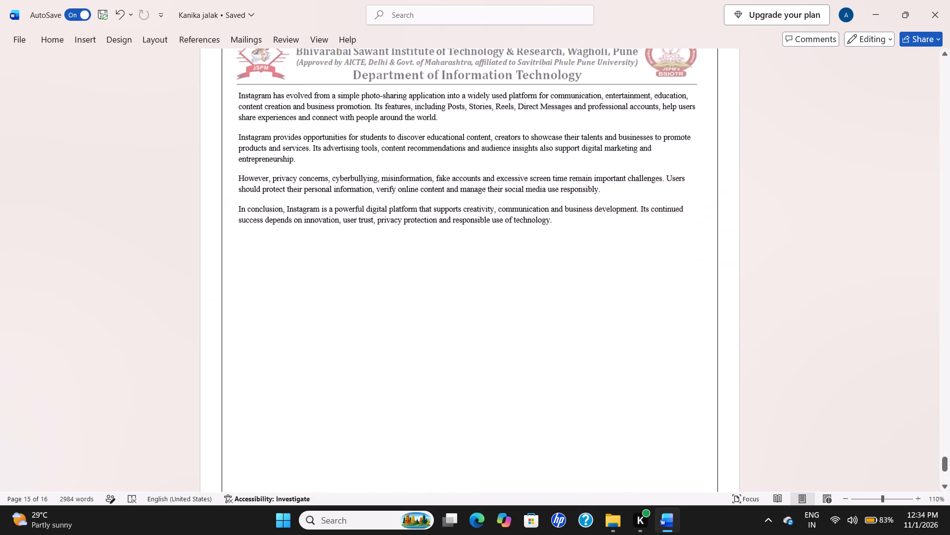
{"action": "scroll", "coordinate": [336, 430], "scroll_direction": "down", "scroll_amount": 1}
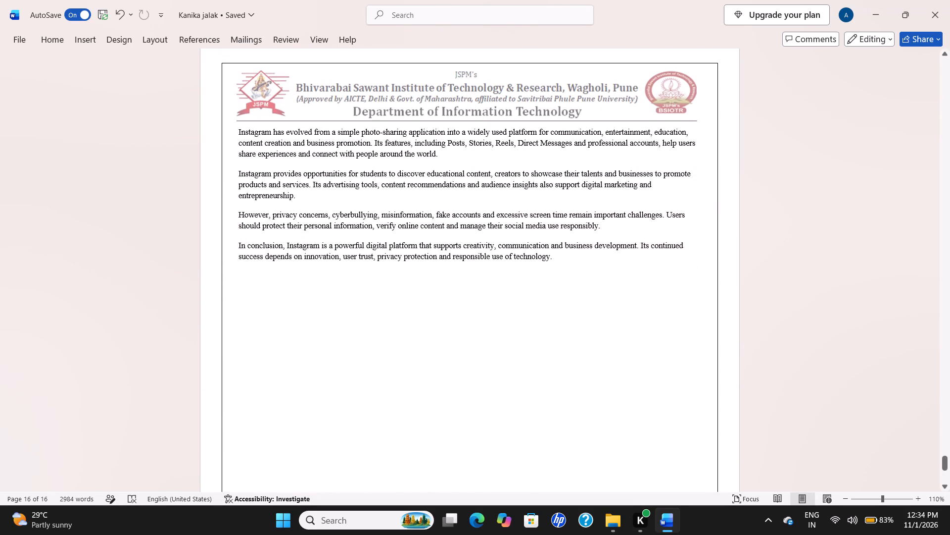
{"action": "left_click_drag", "start_coordinate": [237, 131], "coordinate": [534, 275]}
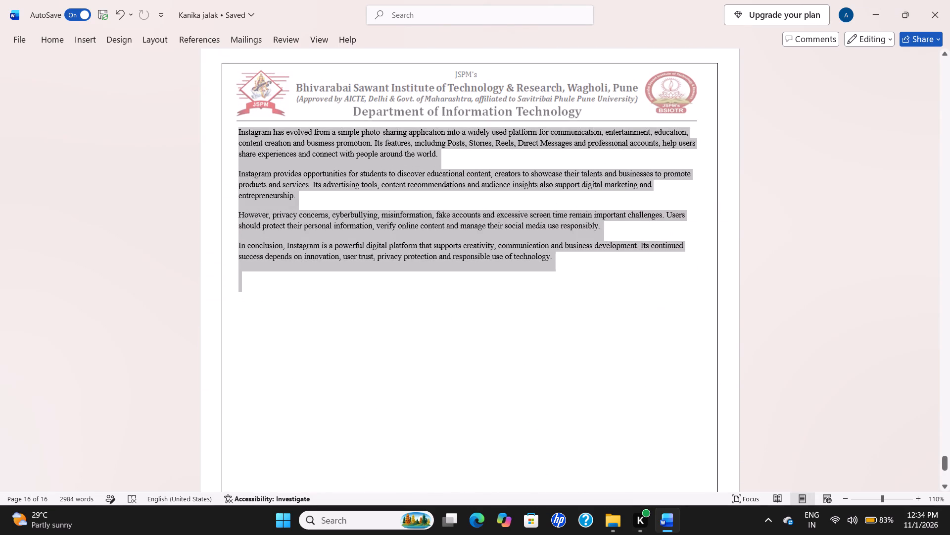
{"action": "left_click_drag", "start_coordinate": [534, 275], "coordinate": [546, 273]}
{"action": "left_click", "coordinate": [635, 231]}
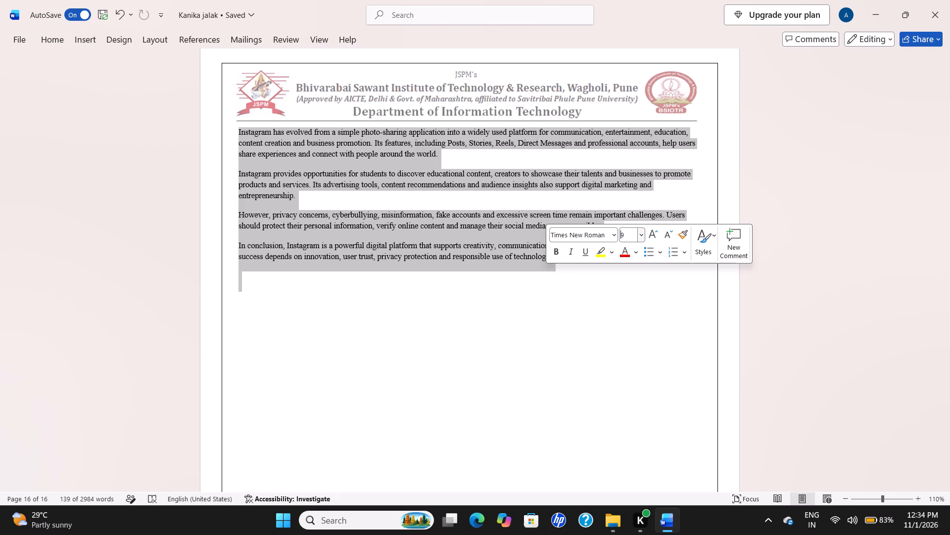
{"action": "key", "text": "BackSpace"}
{"action": "type", "text": "12"}
{"action": "key", "text": "Return"}
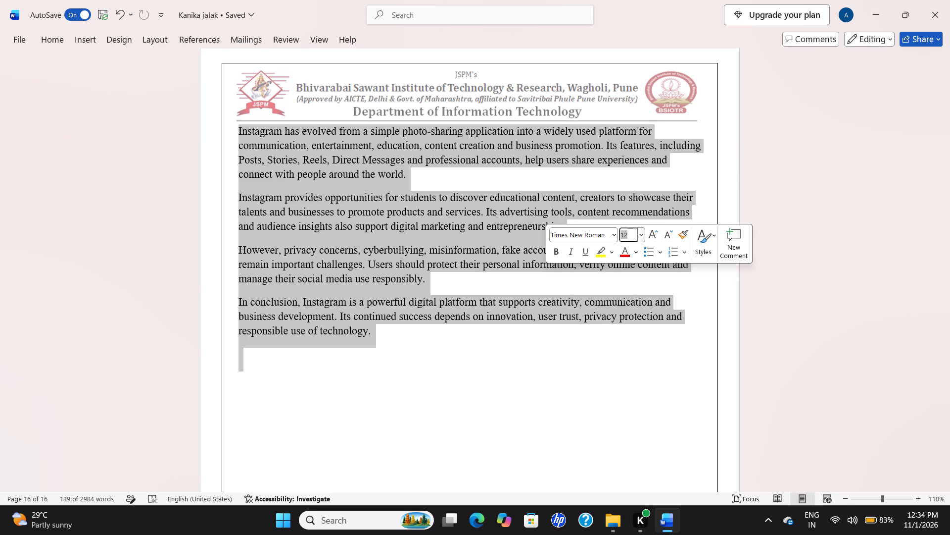
Shift the INDEX table to the right so it sits centred between the page borders.
{"action": "scroll", "coordinate": [635, 231], "scroll_direction": "right", "scroll_amount": 1}
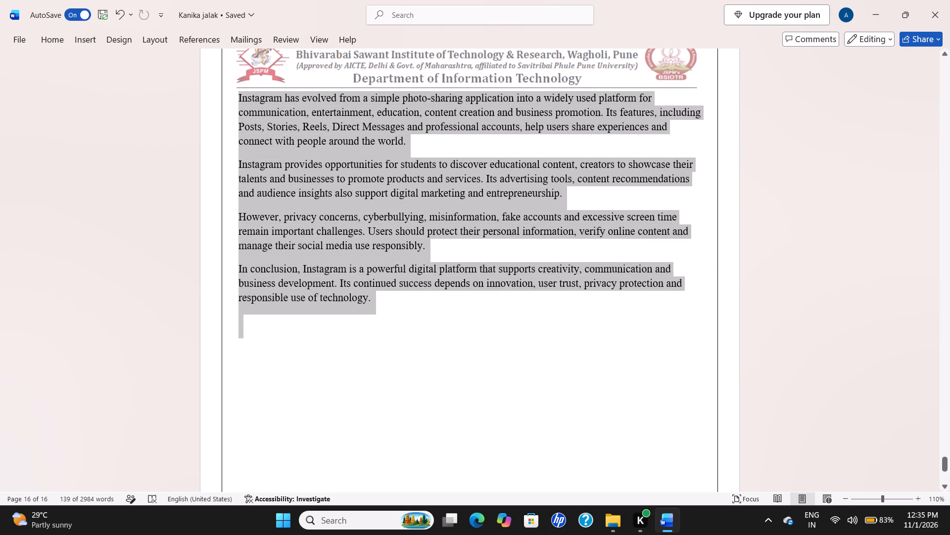
{"action": "left_click", "coordinate": [556, 360]}
{"action": "scroll", "coordinate": [556, 360], "scroll_direction": "up", "scroll_amount": 14}
{"action": "scroll", "coordinate": [556, 360], "scroll_direction": "up", "scroll_amount": 9}
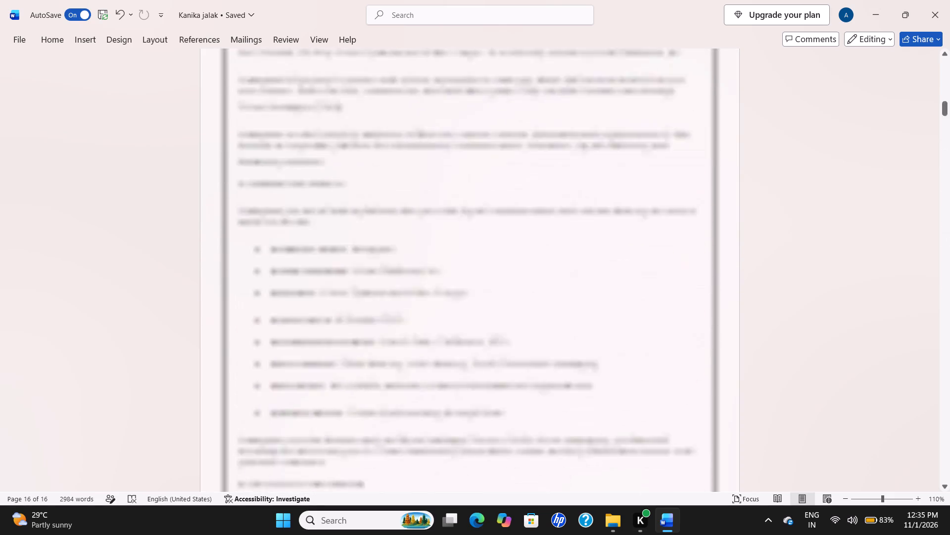
{"action": "scroll", "coordinate": [556, 360], "scroll_direction": "up", "scroll_amount": 18}
{"action": "scroll", "coordinate": [556, 360], "scroll_direction": "down", "scroll_amount": 2}
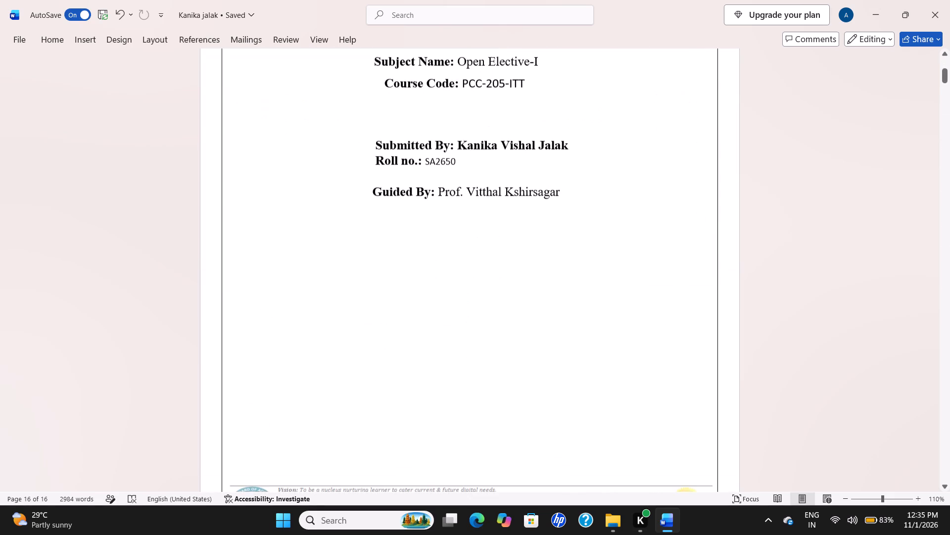
{"action": "scroll", "coordinate": [556, 360], "scroll_direction": "down", "scroll_amount": 5}
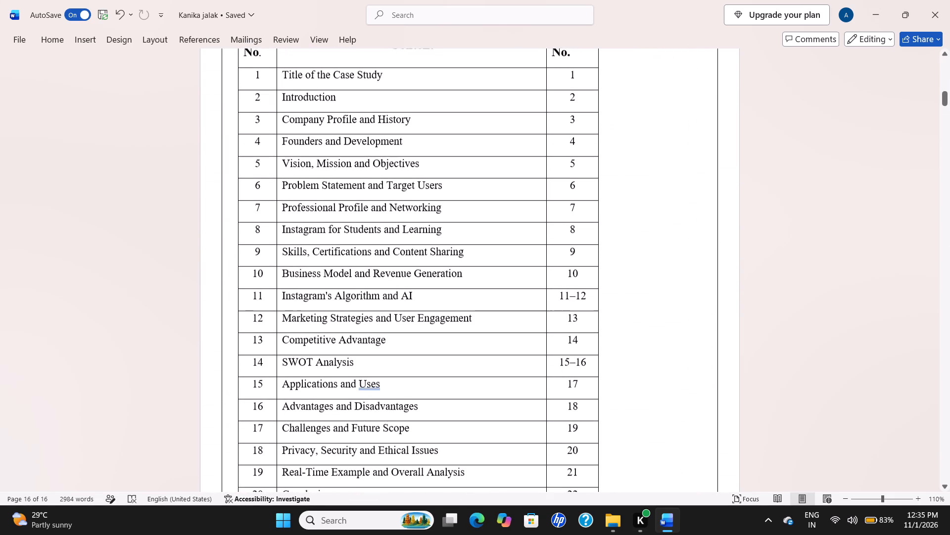
{"action": "left_click", "coordinate": [463, 207]}
{"action": "scroll", "coordinate": [463, 207], "scroll_direction": "up", "scroll_amount": 3}
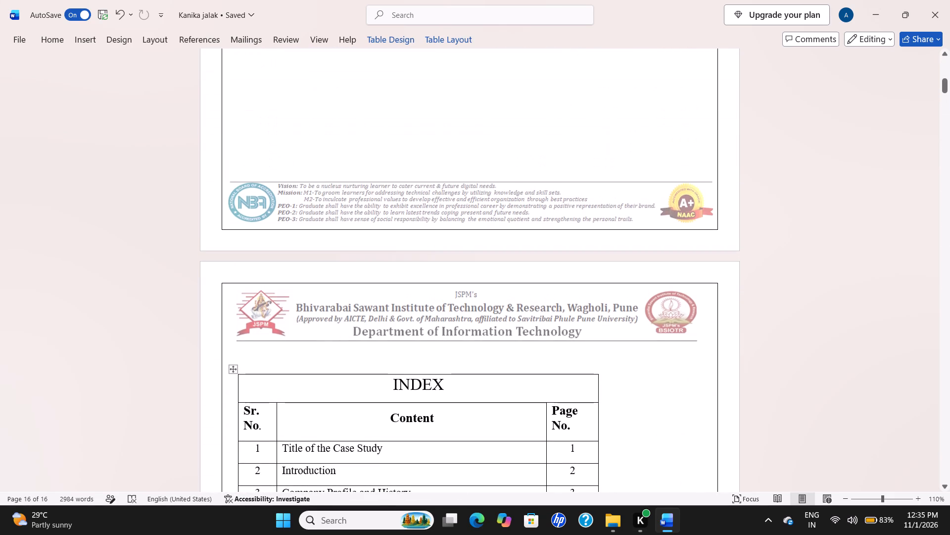
{"action": "left_click_drag", "start_coordinate": [234, 370], "coordinate": [272, 371]}
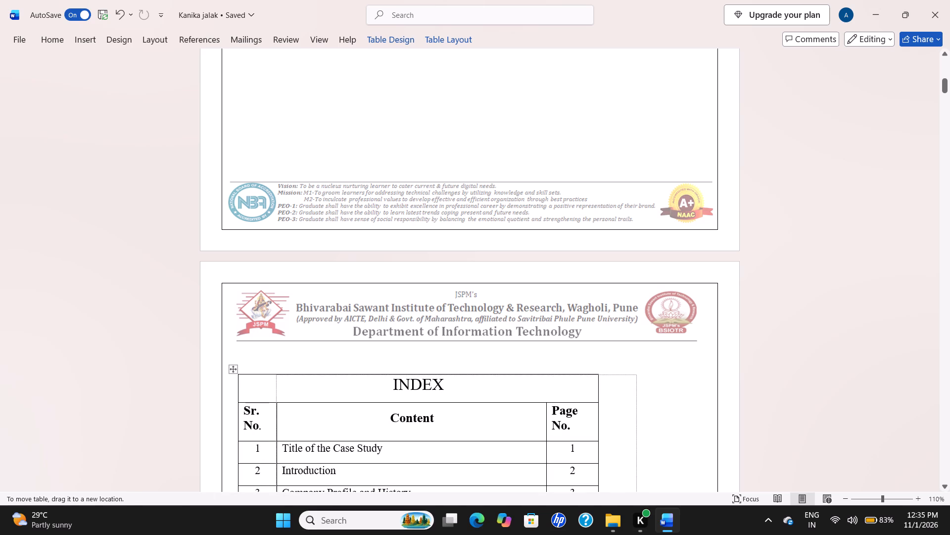
{"action": "left_click_drag", "start_coordinate": [272, 371], "coordinate": [275, 371]}
Set the line spacing of all report text from "1. Introduction" to the end of the conclusion to 1.5.
{"action": "scroll", "coordinate": [275, 371], "scroll_direction": "down", "scroll_amount": 5}
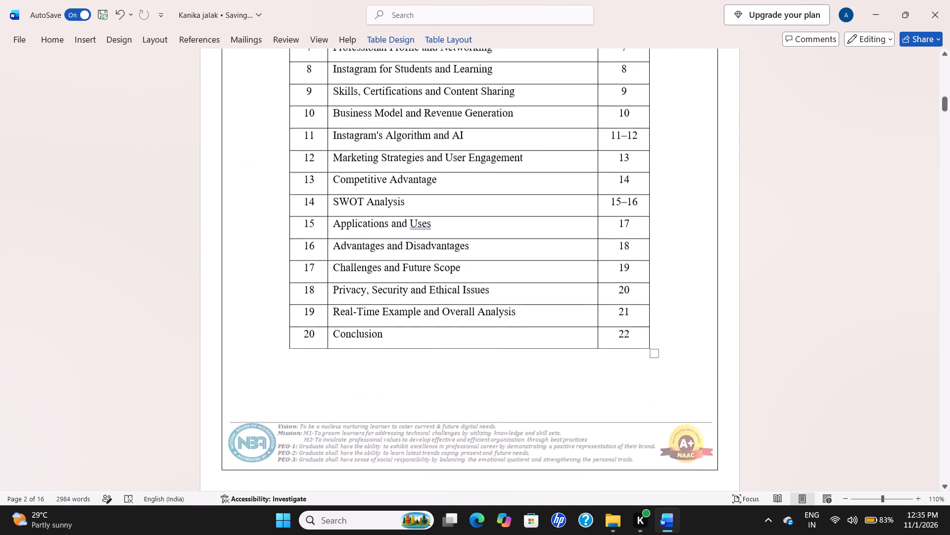
{"action": "scroll", "coordinate": [275, 371], "scroll_direction": "down", "scroll_amount": 3}
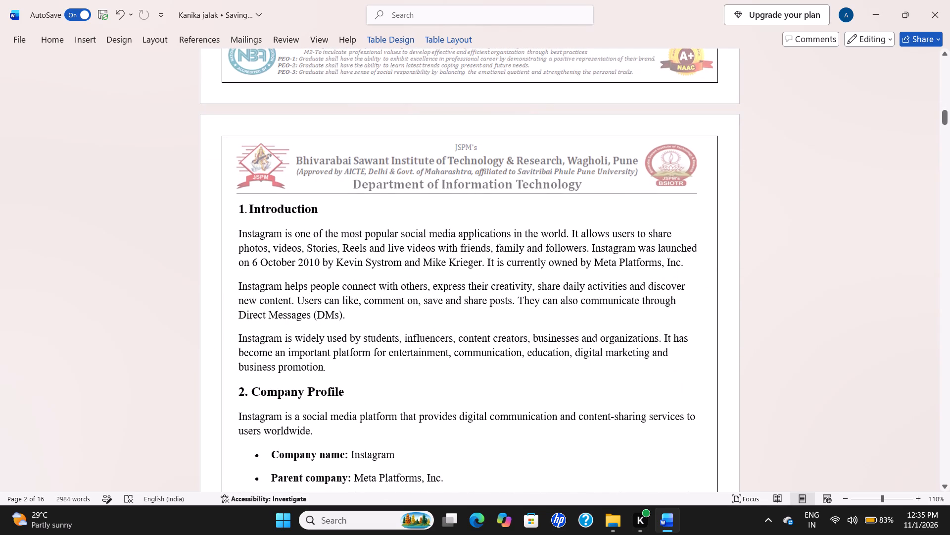
{"action": "left_click", "coordinate": [237, 212]}
{"action": "left_click_drag", "start_coordinate": [237, 212], "coordinate": [245, 214]}
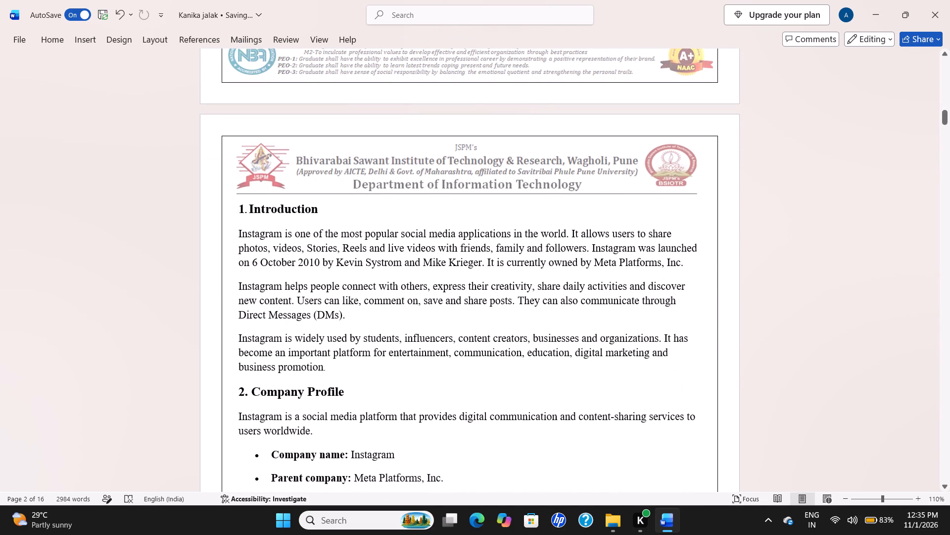
{"action": "left_click_drag", "start_coordinate": [245, 214], "coordinate": [424, 534]}
{"action": "scroll", "coordinate": [329, 340], "scroll_direction": "up", "scroll_amount": 2}
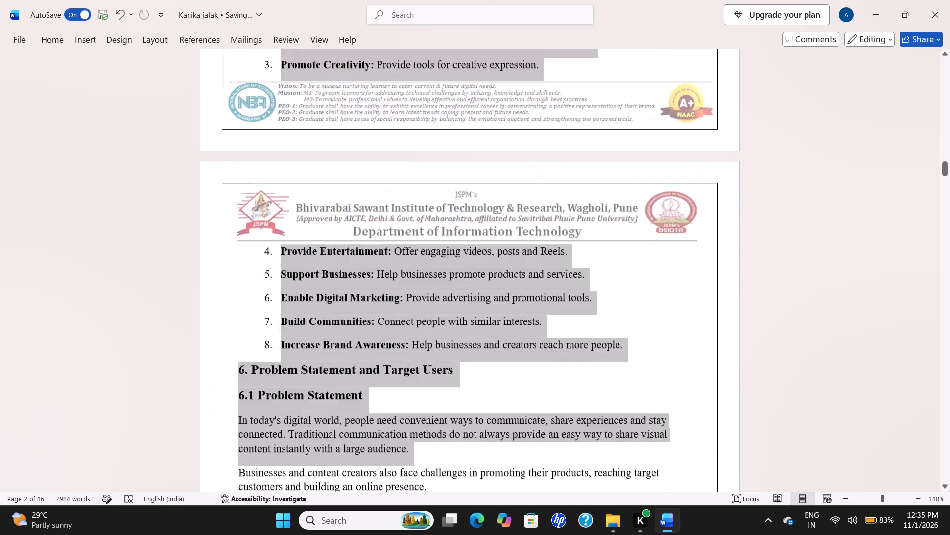
{"action": "left_click_drag", "start_coordinate": [424, 534], "coordinate": [424, 532]}
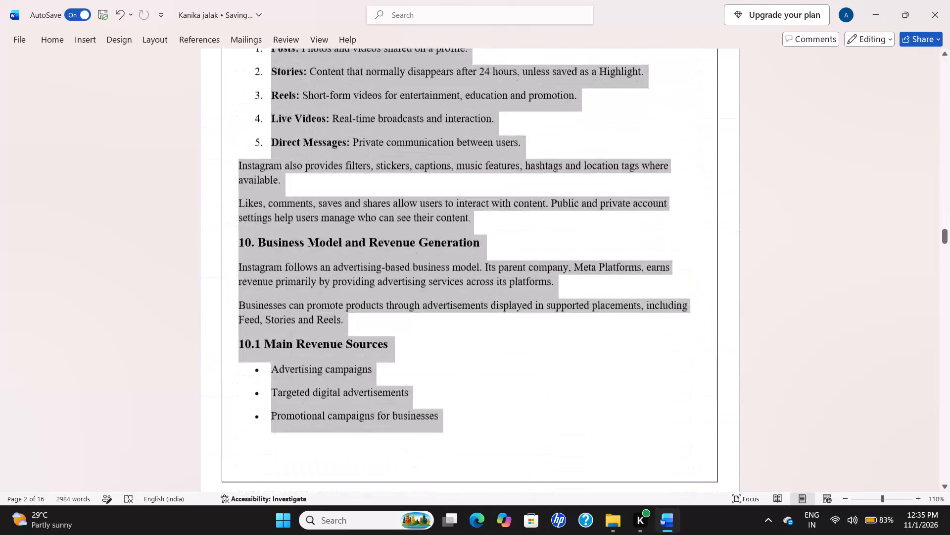
{"action": "left_click_drag", "start_coordinate": [424, 532], "coordinate": [425, 532]}
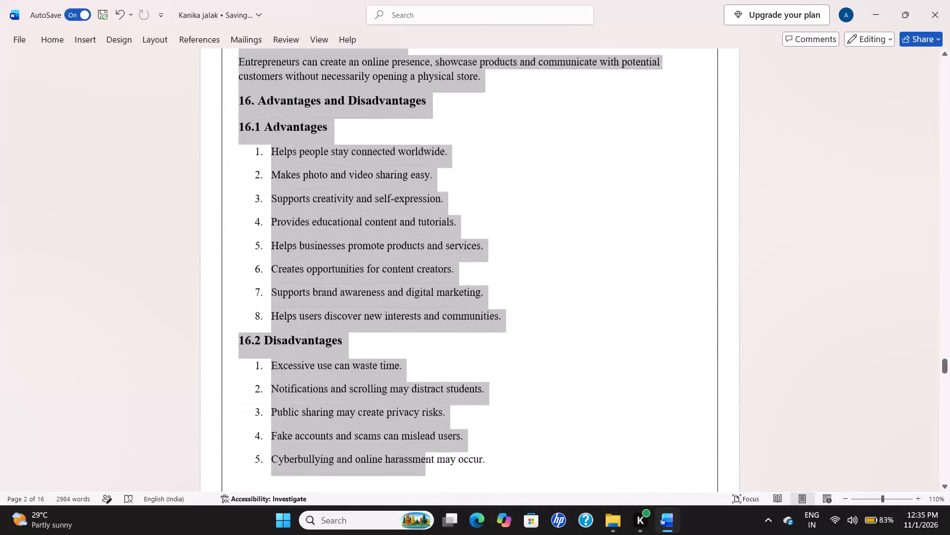
{"action": "left_click_drag", "start_coordinate": [425, 532], "coordinate": [414, 534]}
{"action": "scroll", "coordinate": [420, 534], "scroll_direction": "up", "scroll_amount": 1}
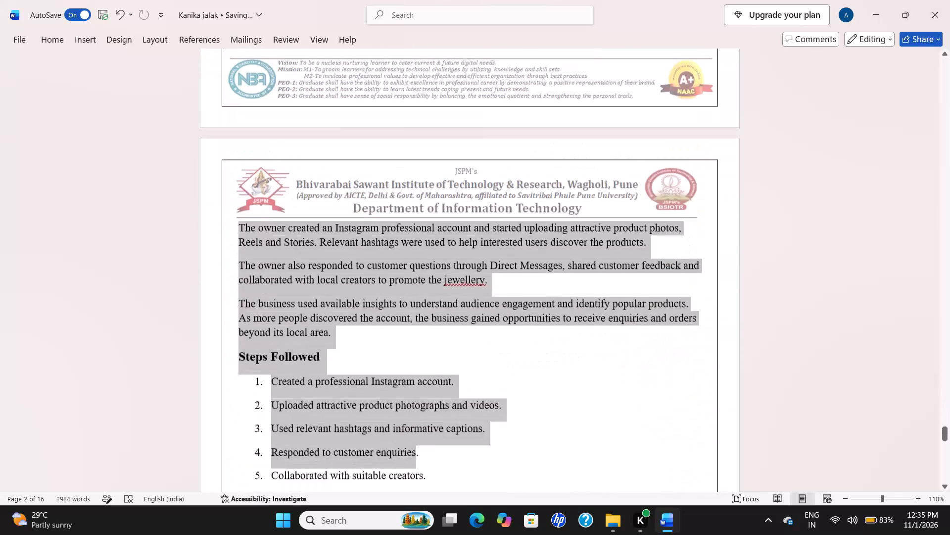
{"action": "left_click_drag", "start_coordinate": [414, 534], "coordinate": [507, 328]}
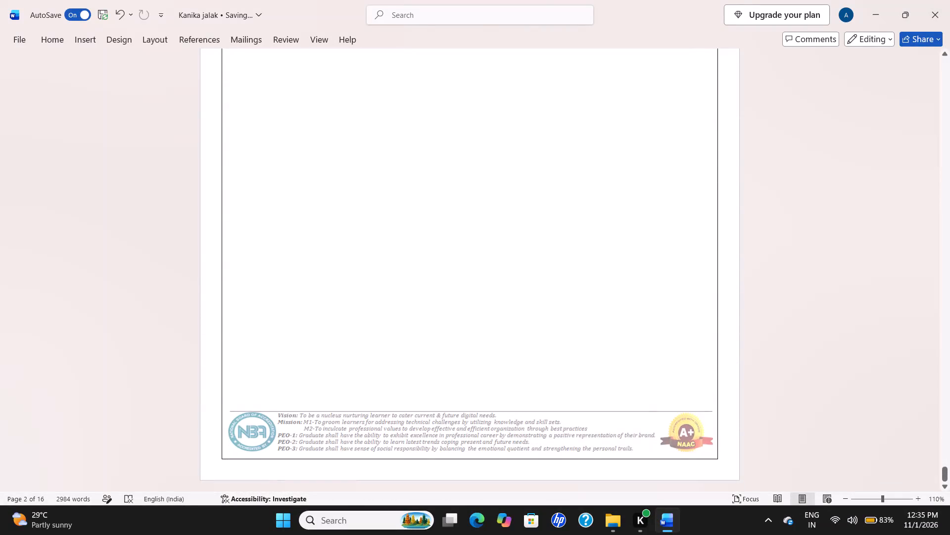
{"action": "left_click_drag", "start_coordinate": [507, 328], "coordinate": [536, 269]}
{"action": "scroll", "coordinate": [536, 269], "scroll_direction": "up", "scroll_amount": 5}
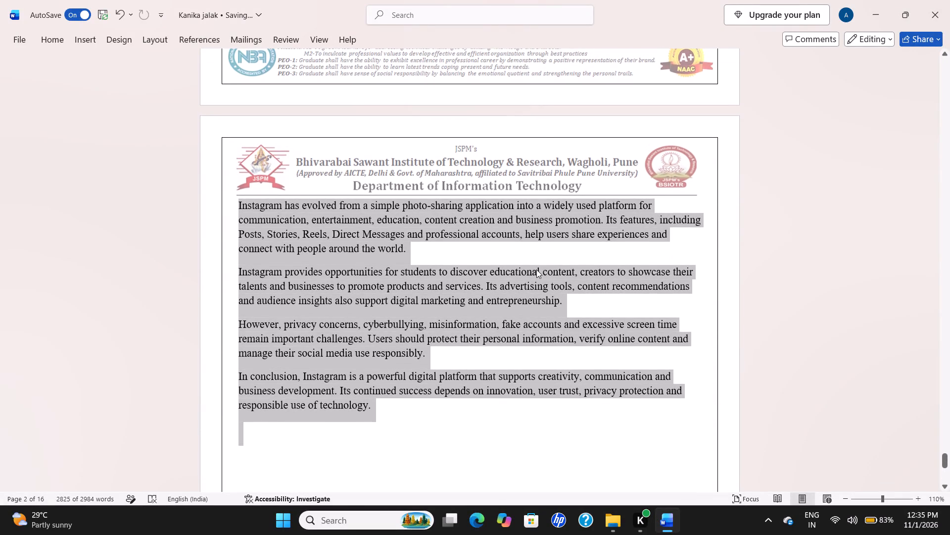
{"action": "left_click", "coordinate": [50, 40]}
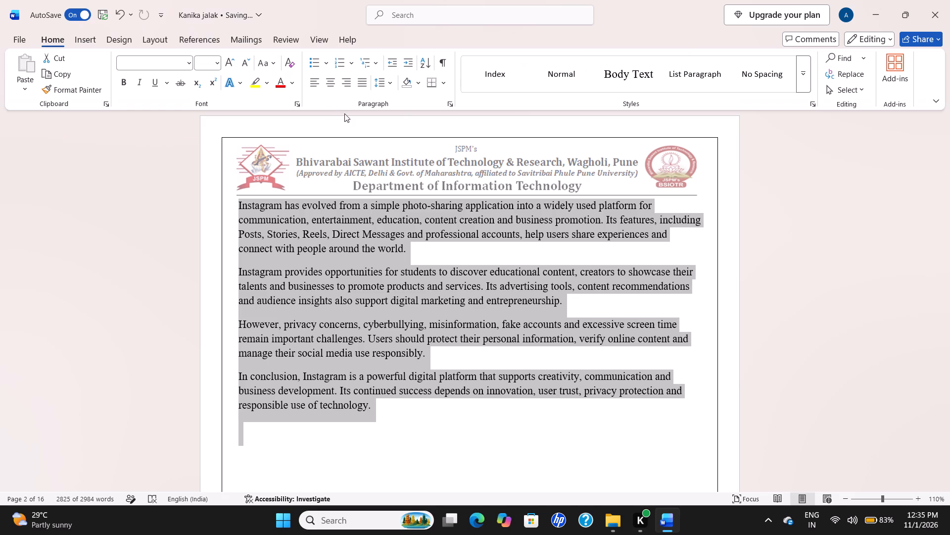
{"action": "left_click", "coordinate": [374, 83]}
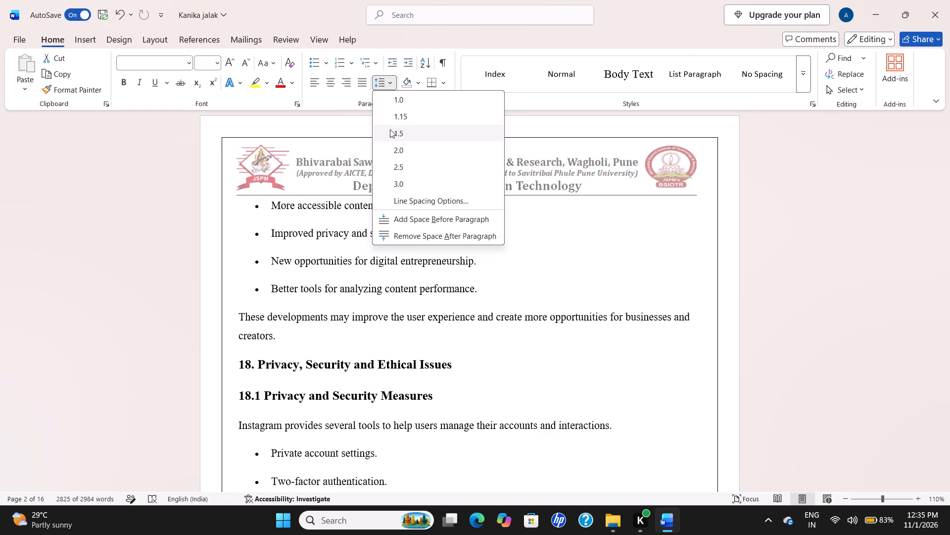
{"action": "left_click", "coordinate": [390, 129]}
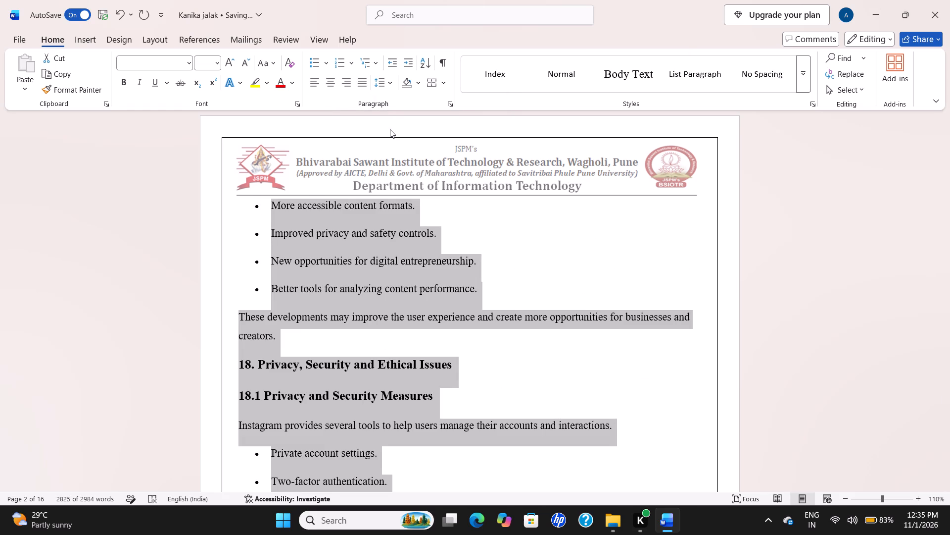
Justify all the report text from "1. Introduction" to the end of the conclusion.
{"action": "left_click", "coordinate": [358, 82]}
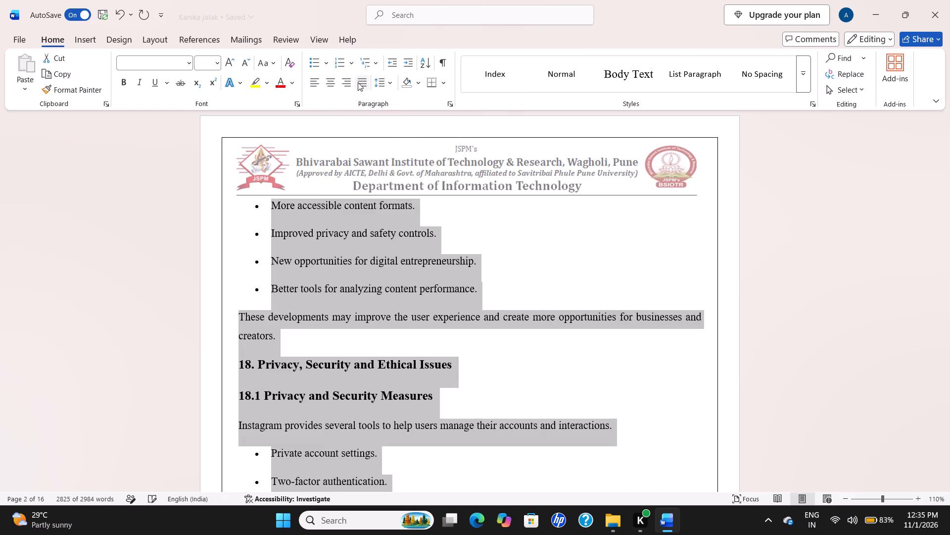
Set the line spacing of the same report text, from "1. Introduction" through the conclusion, to 1.15.
{"action": "scroll", "coordinate": [358, 82], "scroll_direction": "up", "scroll_amount": 5}
{"action": "scroll", "coordinate": [438, 259], "scroll_direction": "up", "scroll_amount": 5}
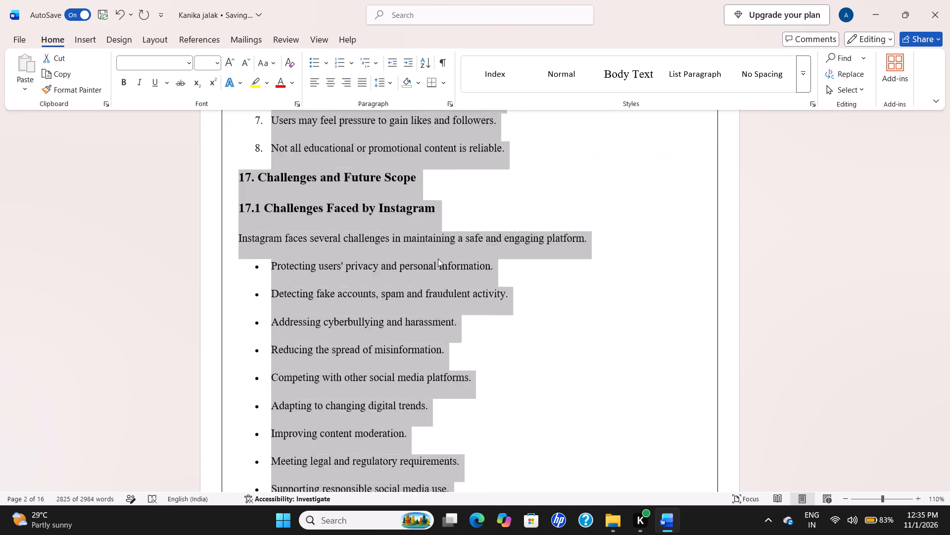
{"action": "scroll", "coordinate": [438, 259], "scroll_direction": "up", "scroll_amount": 1}
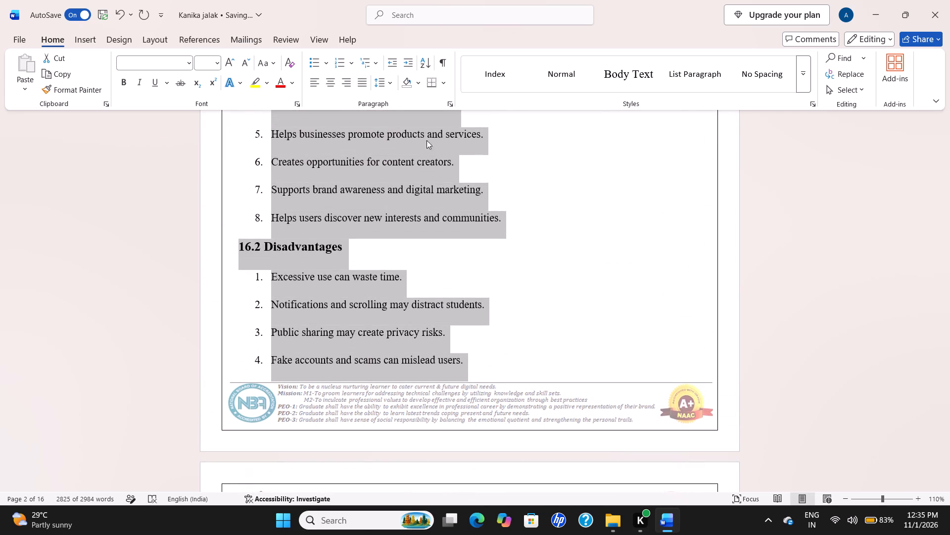
{"action": "left_click", "coordinate": [382, 92]}
{"action": "left_click", "coordinate": [381, 84]}
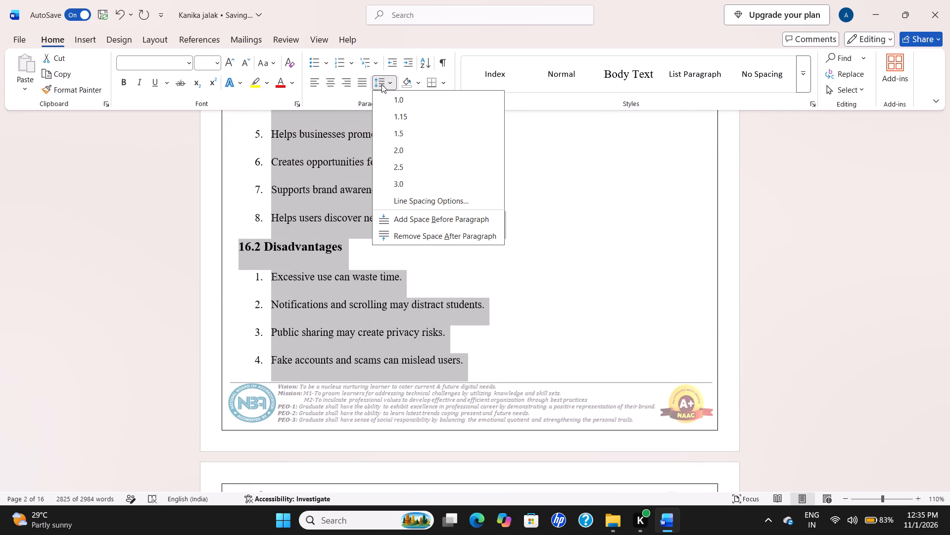
{"action": "left_click", "coordinate": [405, 109]}
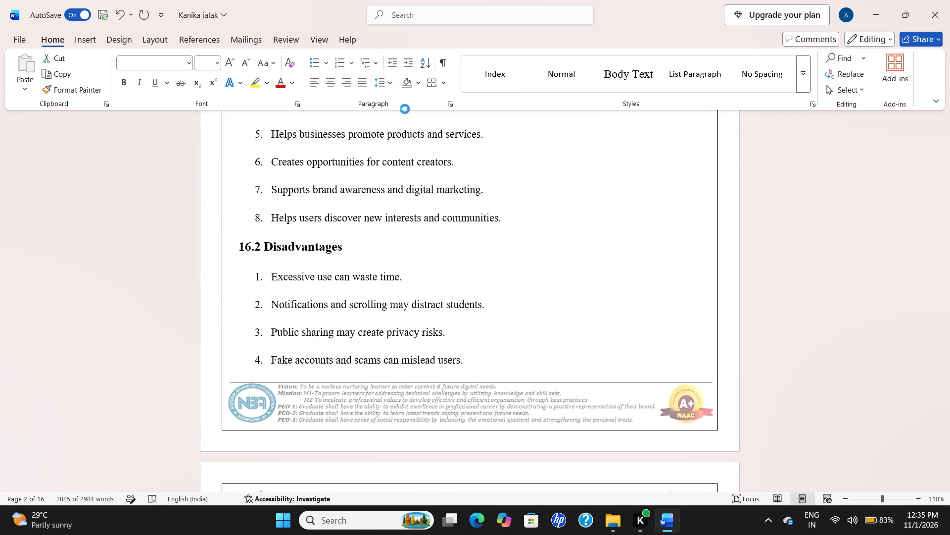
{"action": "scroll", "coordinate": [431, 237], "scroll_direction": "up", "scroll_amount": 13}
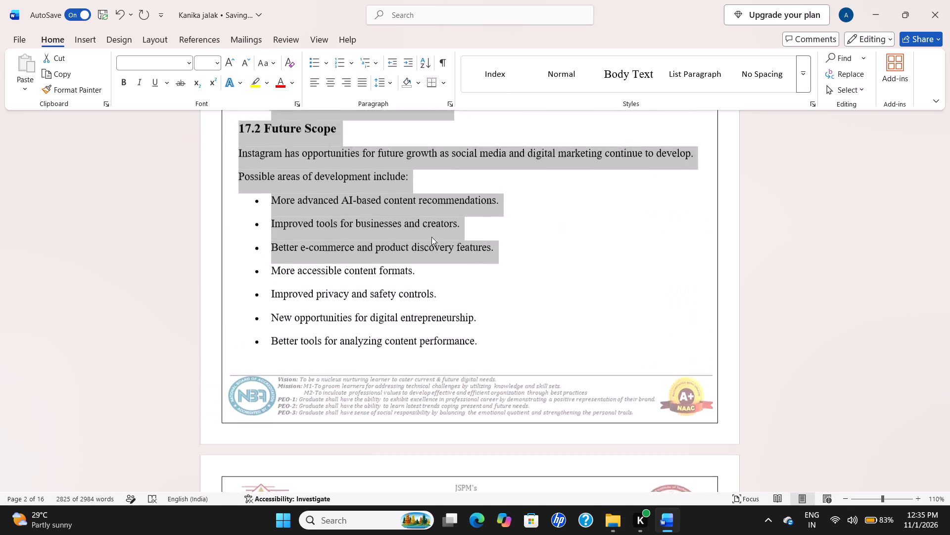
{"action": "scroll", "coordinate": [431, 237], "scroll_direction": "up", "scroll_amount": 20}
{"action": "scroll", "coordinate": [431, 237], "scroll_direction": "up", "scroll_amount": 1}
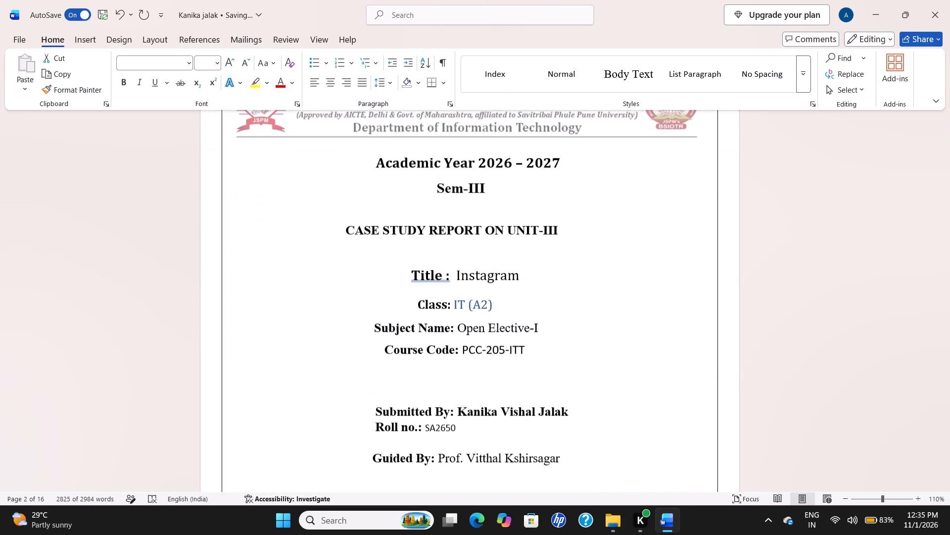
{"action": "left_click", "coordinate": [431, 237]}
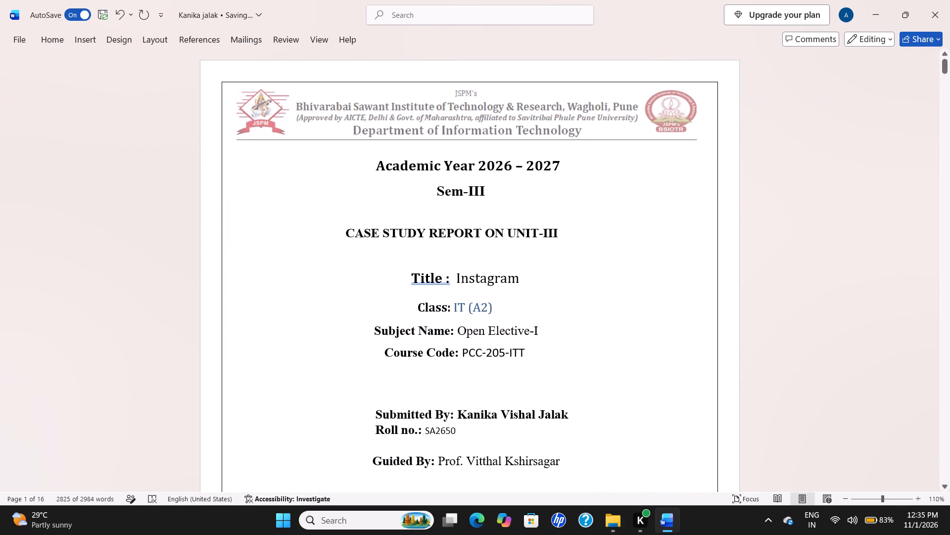
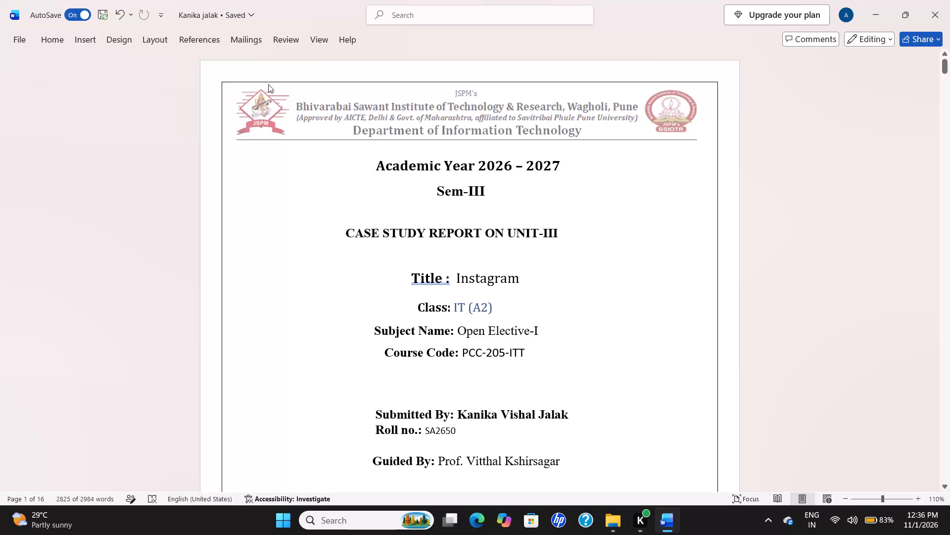
Start saving a copy of the report, browsing for a save location to bring up the Save As dialog.
{"action": "left_click", "coordinate": [23, 34]}
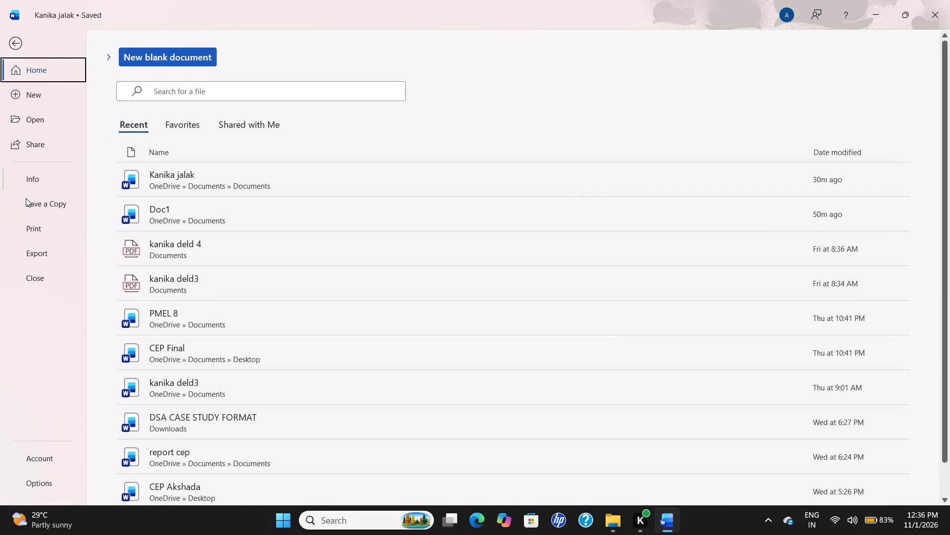
{"action": "left_click", "coordinate": [26, 198]}
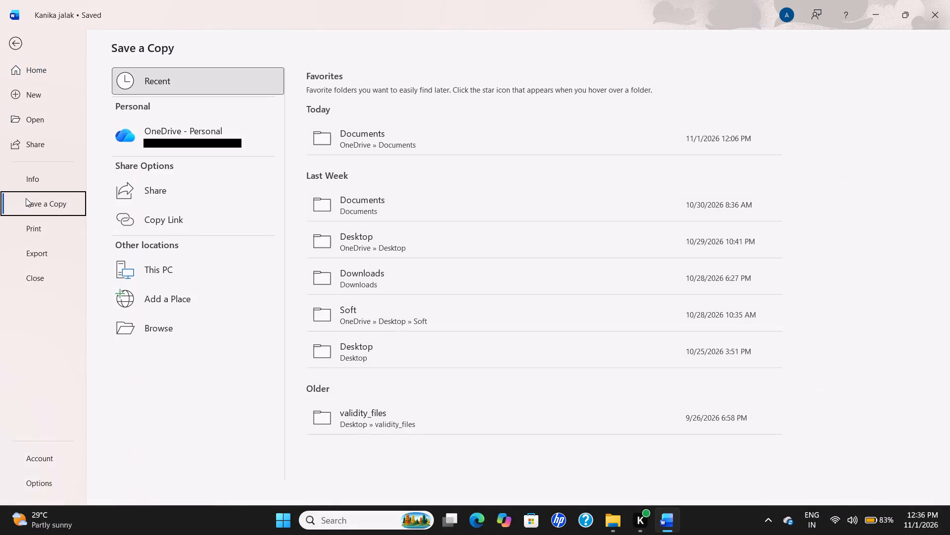
{"action": "left_click", "coordinate": [128, 331]}
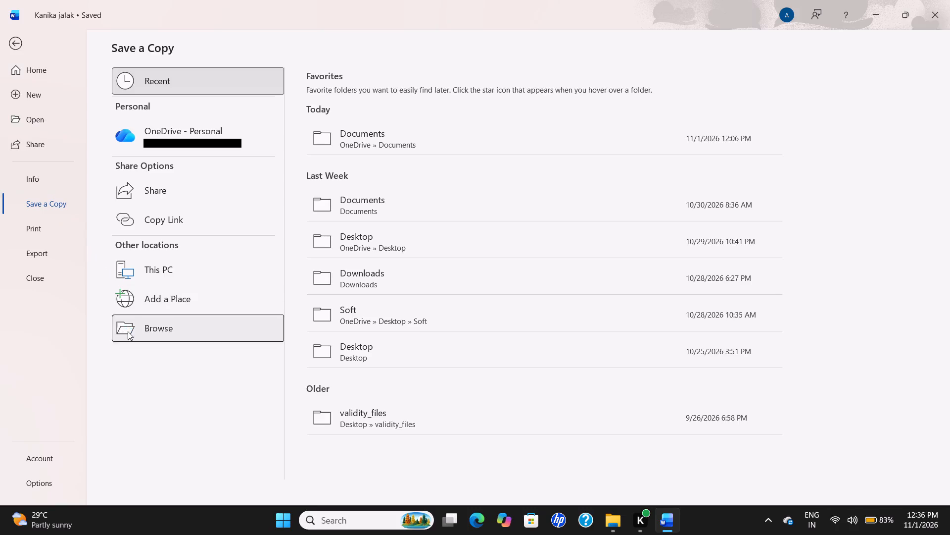
{"action": "left_click", "coordinate": [128, 331]}
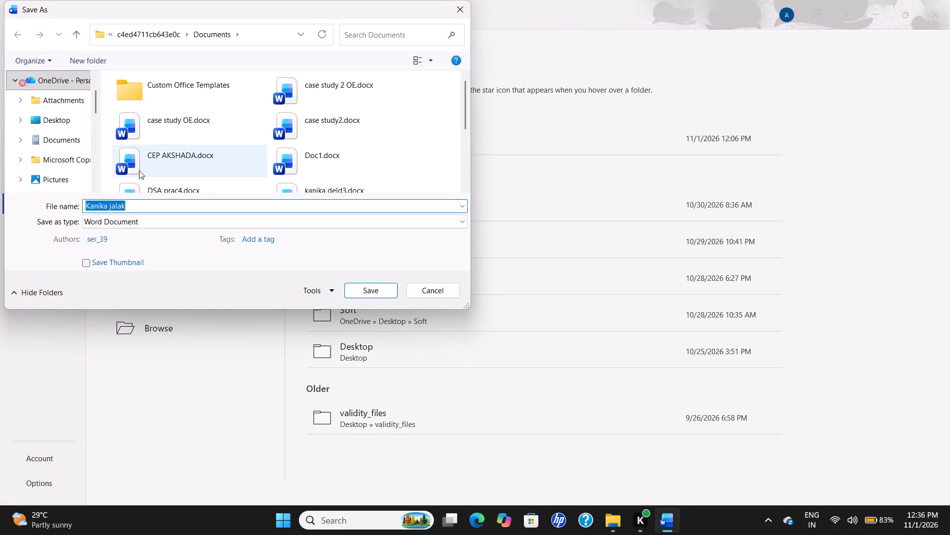
Save the report as a Word document in the OneDrive Documents folder under the proposed file name, replacing the existing file.
{"action": "left_click", "coordinate": [74, 136]}
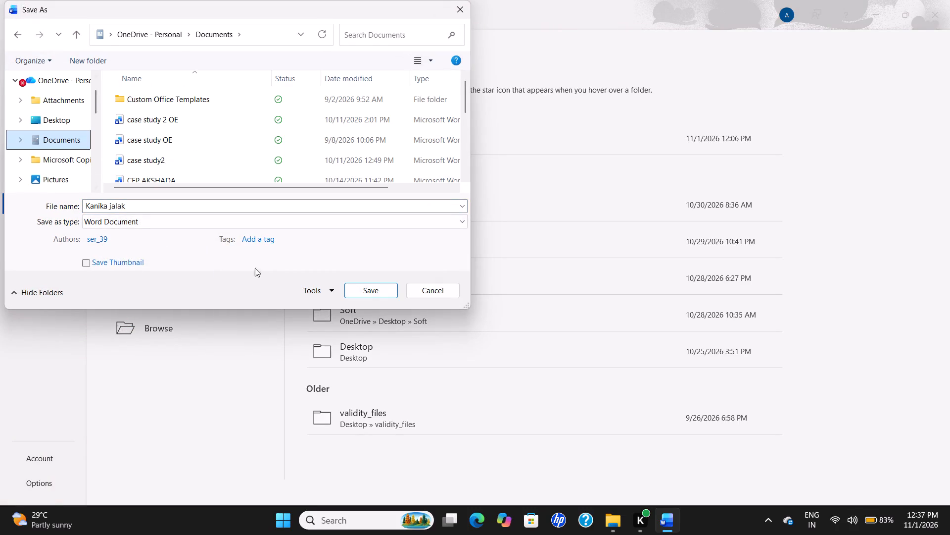
{"action": "left_click", "coordinate": [353, 295]}
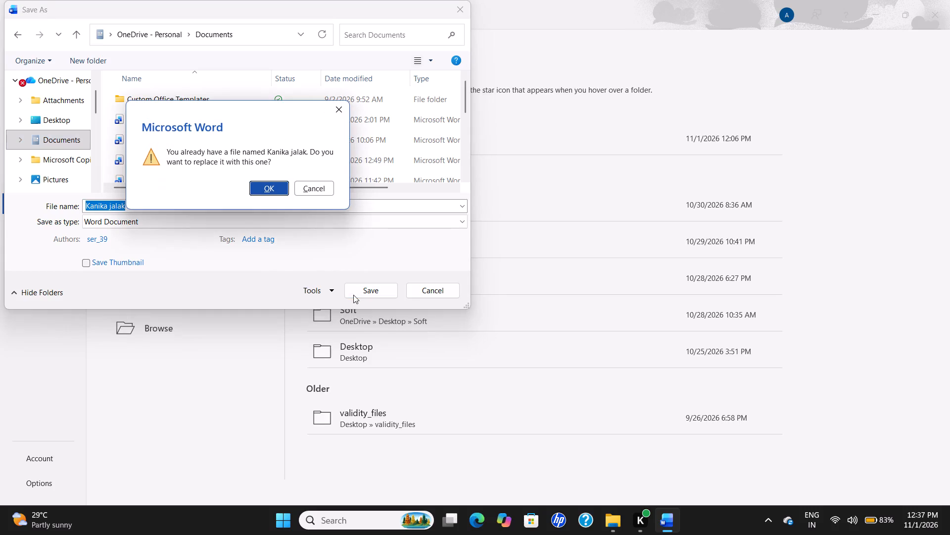
{"action": "left_click", "coordinate": [273, 192]}
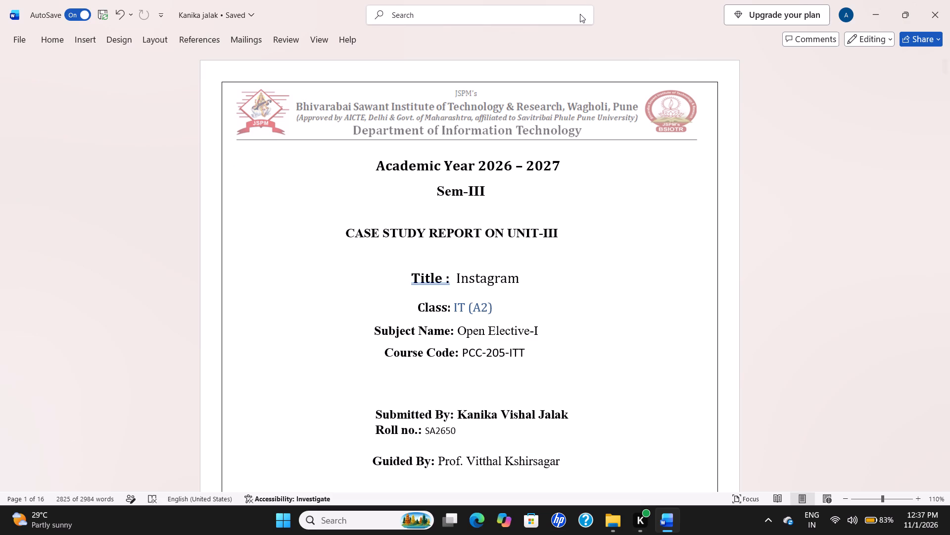
Minimize the report window and close the Documents folder window behind it.
{"action": "left_click", "coordinate": [876, 19]}
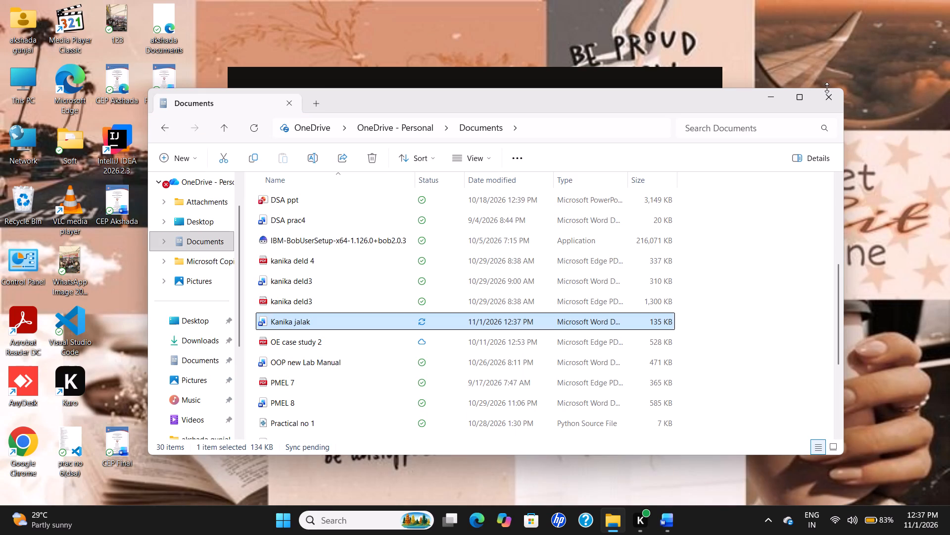
{"action": "left_click", "coordinate": [827, 88]}
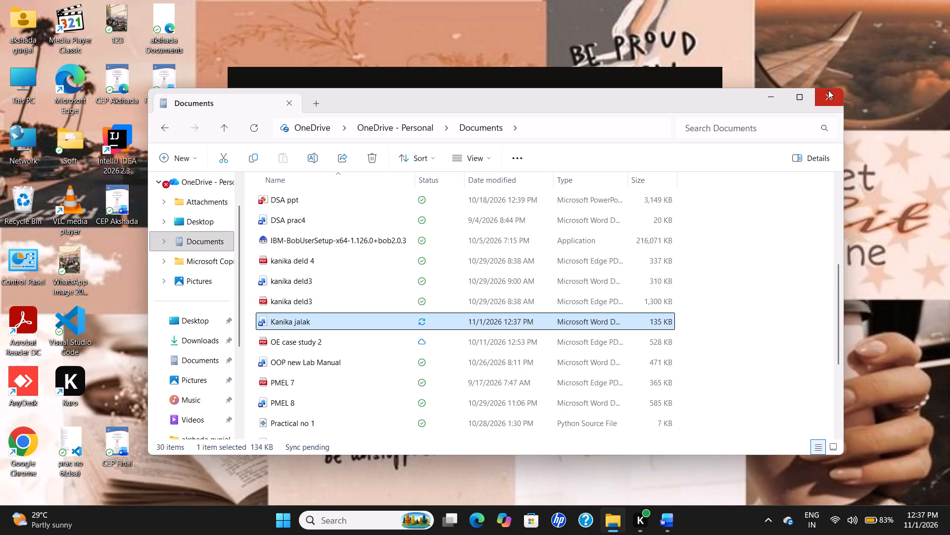
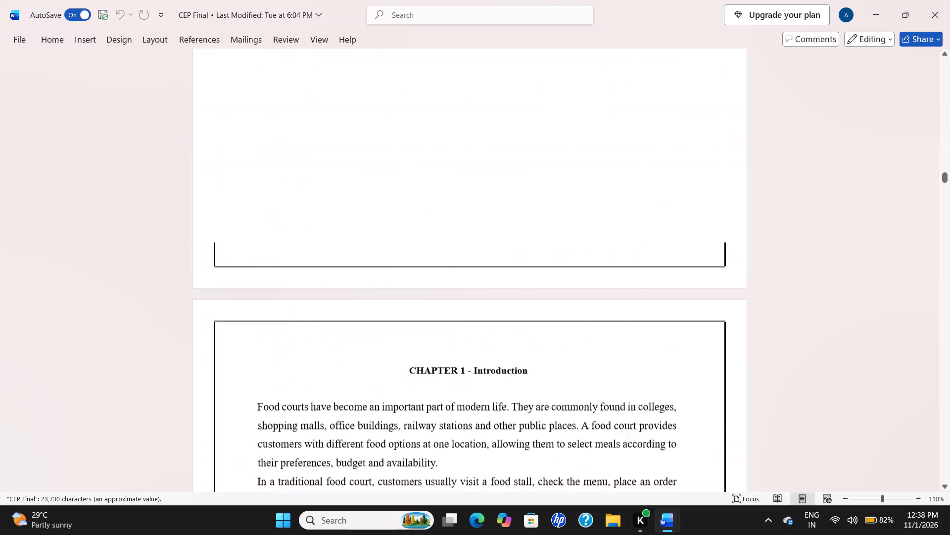
Review the CEP Final report's cover page and front matter through to the table of contents.
{"action": "scroll", "coordinate": [402, 268], "scroll_direction": "down", "scroll_amount": 2}
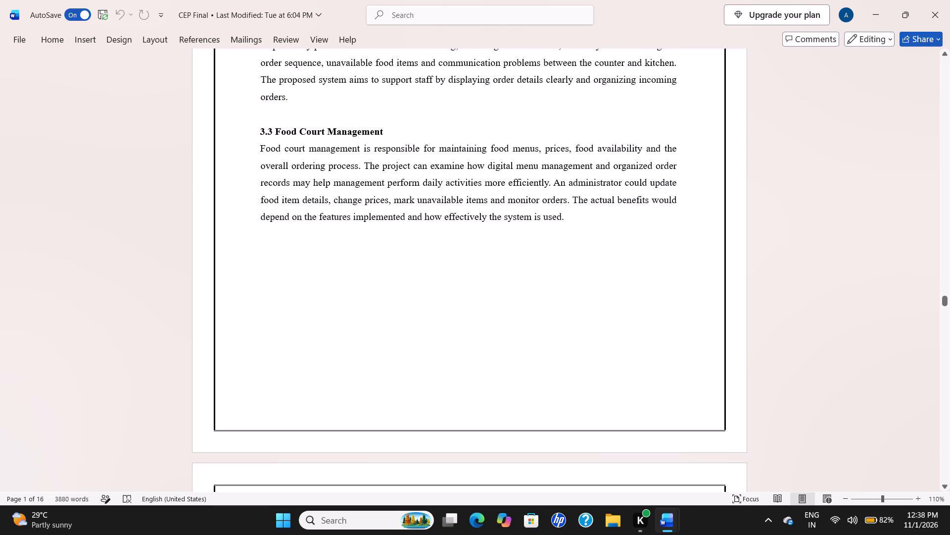
{"action": "scroll", "coordinate": [402, 268], "scroll_direction": "up", "scroll_amount": 8}
{"action": "scroll", "coordinate": [402, 268], "scroll_direction": "up", "scroll_amount": 20}
{"action": "scroll", "coordinate": [402, 268], "scroll_direction": "up", "scroll_amount": 20}
{"action": "scroll", "coordinate": [402, 268], "scroll_direction": "up", "scroll_amount": 20}
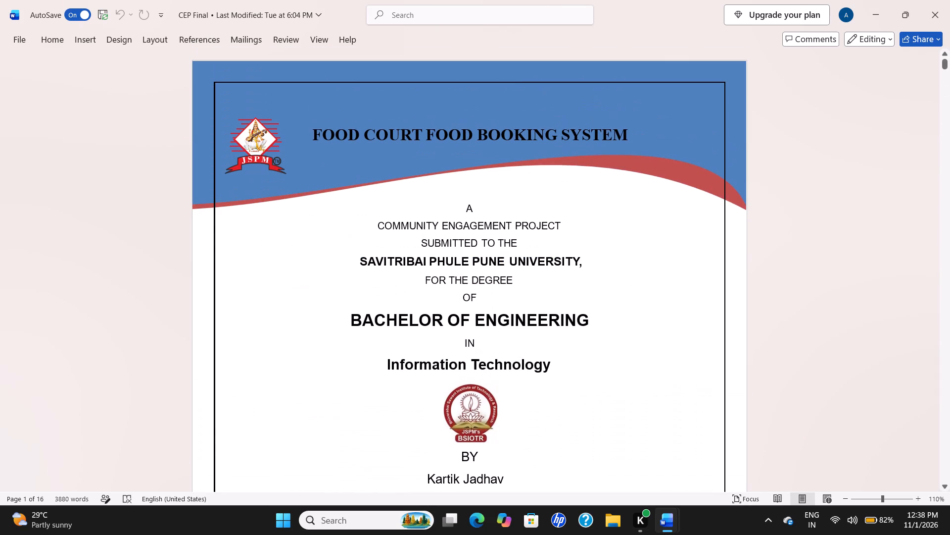
{"action": "scroll", "coordinate": [402, 268], "scroll_direction": "up", "scroll_amount": 4}
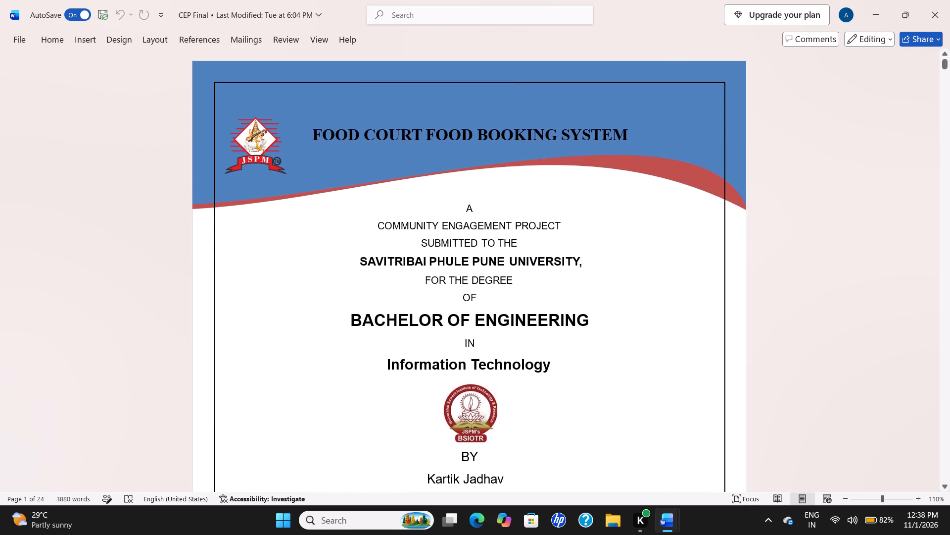
{"action": "scroll", "coordinate": [469, 209], "scroll_direction": "down", "scroll_amount": 7}
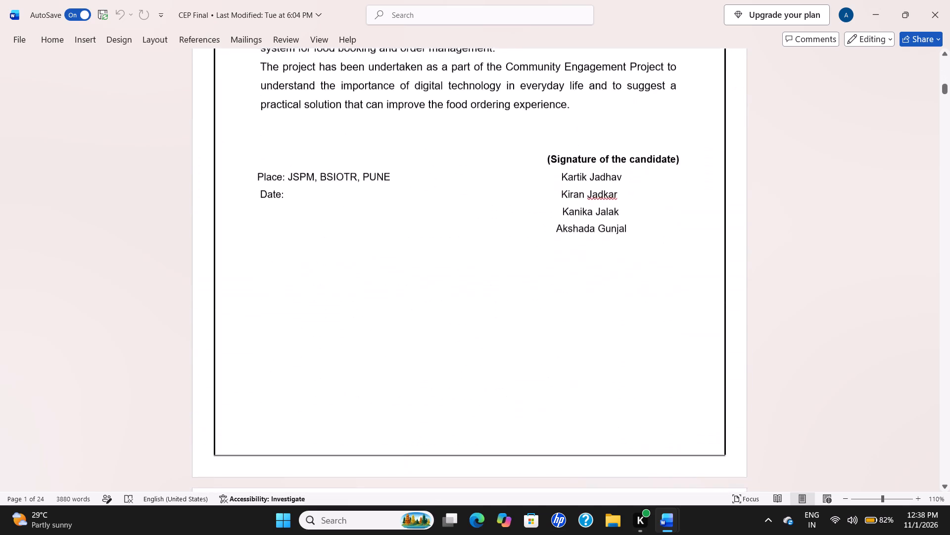
{"action": "scroll", "coordinate": [469, 209], "scroll_direction": "down", "scroll_amount": 11}
{"action": "scroll", "coordinate": [469, 209], "scroll_direction": "up", "scroll_amount": 7}
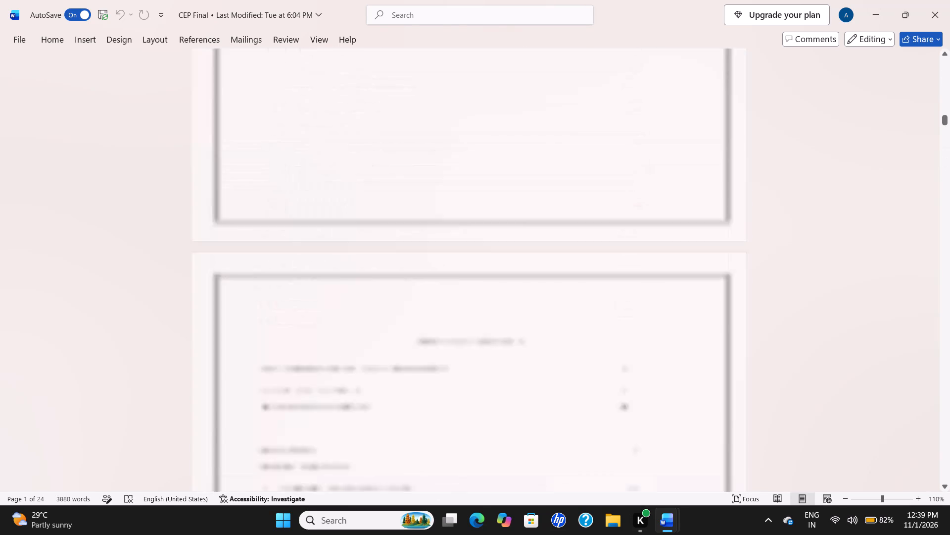
{"action": "scroll", "coordinate": [469, 209], "scroll_direction": "up", "scroll_amount": 3}
{"action": "scroll", "coordinate": [469, 209], "scroll_direction": "down", "scroll_amount": 1}
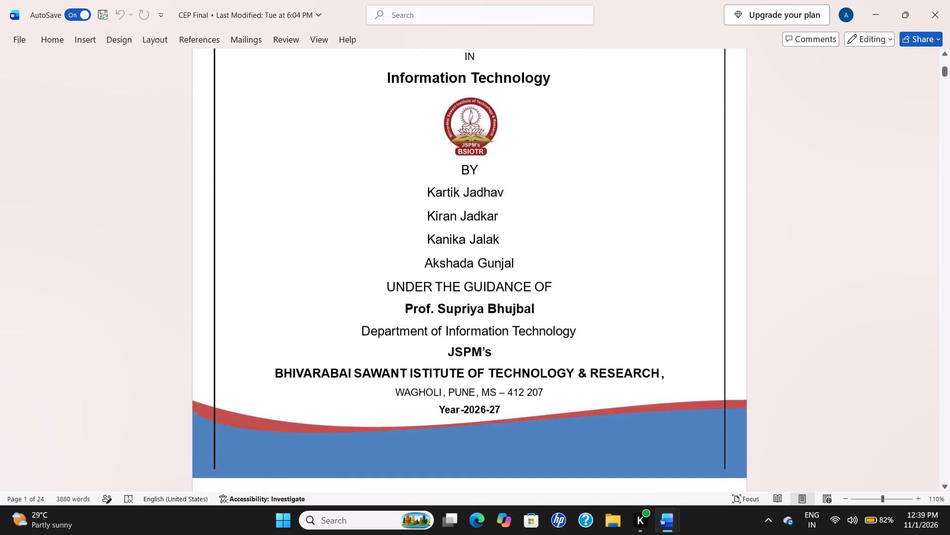
{"action": "scroll", "coordinate": [469, 209], "scroll_direction": "down", "scroll_amount": 9}
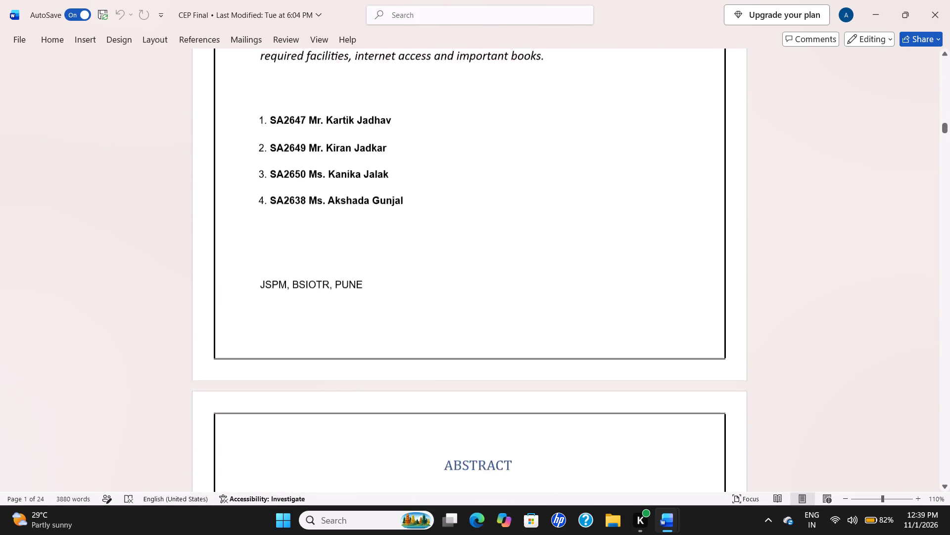
{"action": "scroll", "coordinate": [469, 209], "scroll_direction": "down", "scroll_amount": 4}
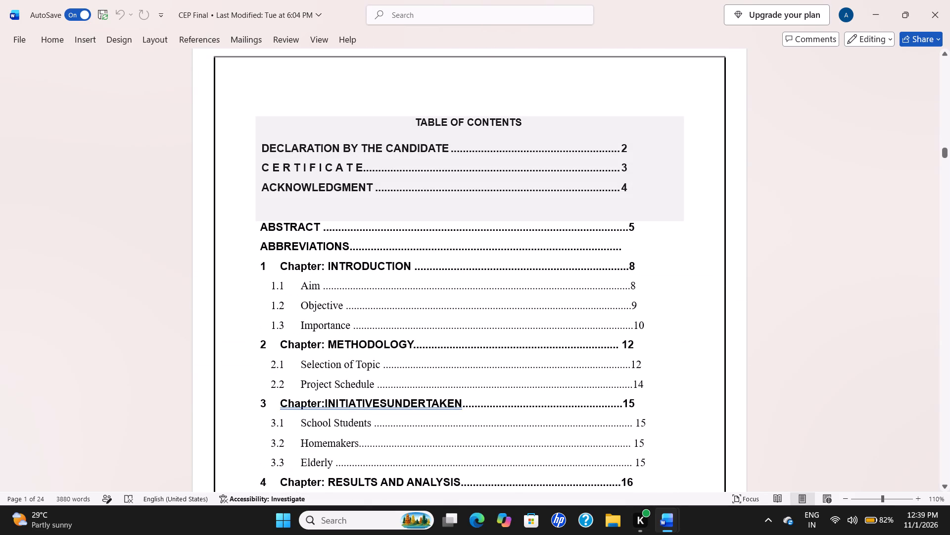
Shorten the contents page's dot leaders by three dots for ABSTRACT and one dot for ABBREVIATIONS.
{"action": "left_click", "coordinate": [613, 227]}
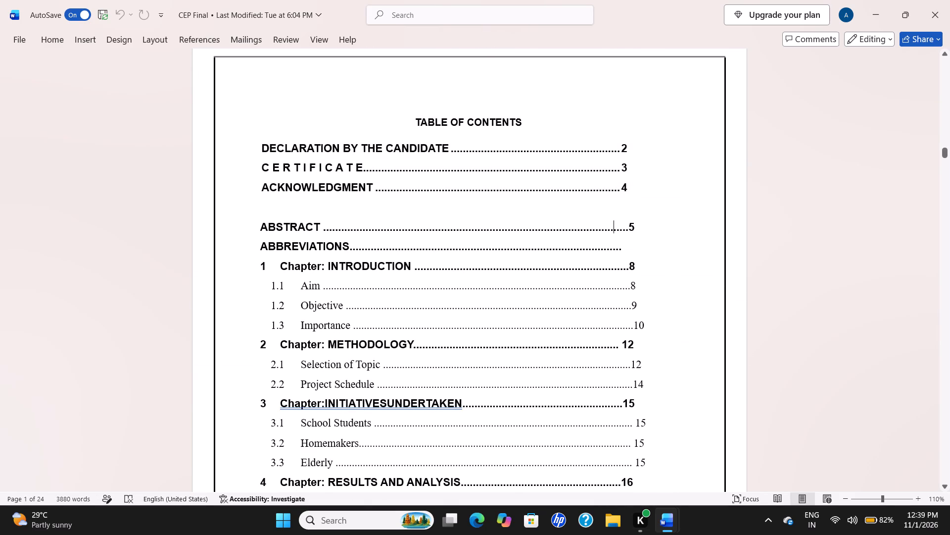
{"action": "key", "text": "BackSpace"}
{"action": "key", "text": "BackSpace"}
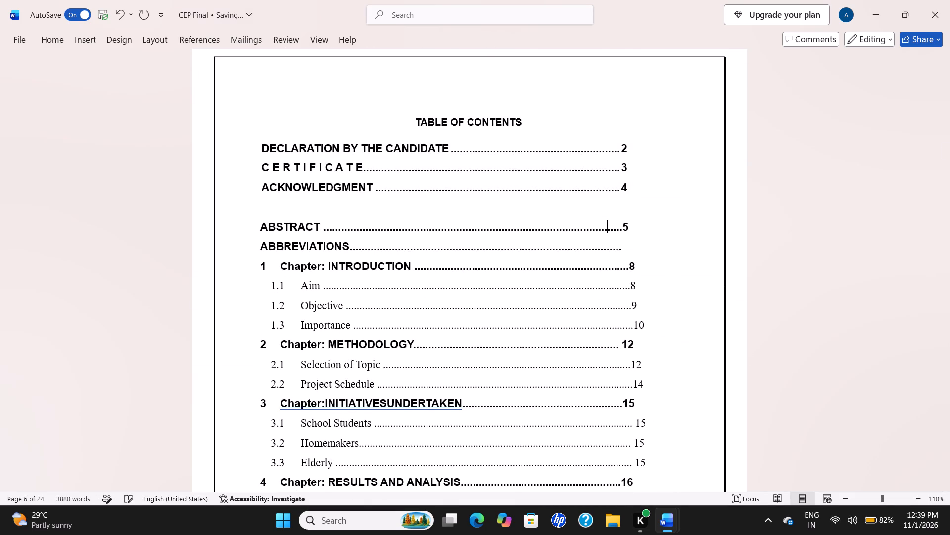
{"action": "key", "text": "BackSpace"}
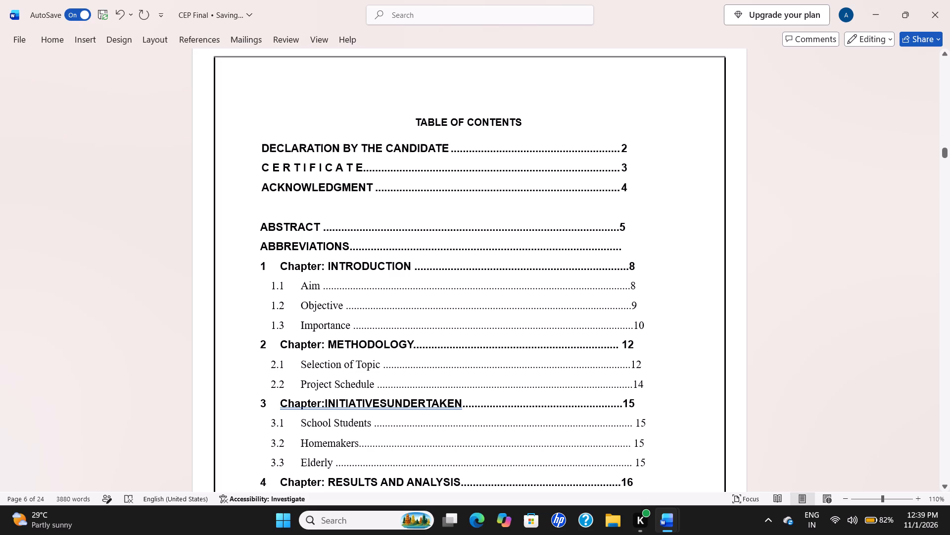
{"action": "left_click", "coordinate": [617, 249]}
{"action": "key", "text": "BackSpace"}
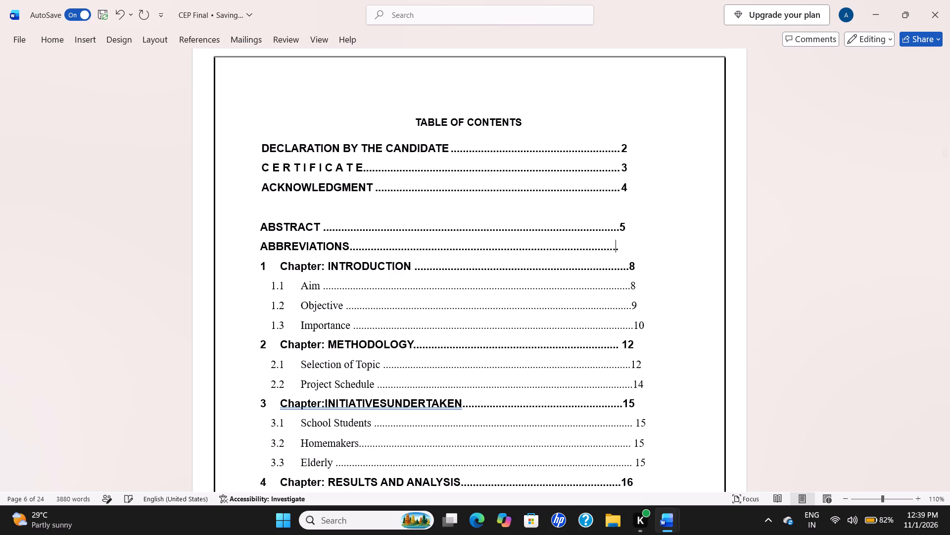
Remove four dots from the Chapter: INTRODUCTION leader to bring its page number in line with the ABSTRACT entry.
{"action": "key", "text": "Down"}
{"action": "key", "text": "BackSpace"}
{"action": "key", "text": "BackSpace"}
{"action": "key", "text": "BackSpace"}
{"action": "key", "text": "BackSpace"}
Remove five dots each from the Aim and Objective leaders to align their page numbers with the INTRODUCTION entry.
{"action": "key", "text": "Down"}
{"action": "key", "text": "BackSpace"}
{"action": "key", "text": "BackSpace"}
{"action": "key", "text": "BackSpace"}
{"action": "key", "text": "BackSpace"}
{"action": "key", "text": "BackSpace"}
{"action": "key", "text": "Down"}
{"action": "key", "text": "BackSpace"}
{"action": "key", "text": "BackSpace"}
{"action": "key", "text": "BackSpace"}
{"action": "key", "text": "BackSpace"}
{"action": "key", "text": "BackSpace"}
Remove seven dots from the Importance leader to align its page number with the entries above.
{"action": "key", "text": "Down"}
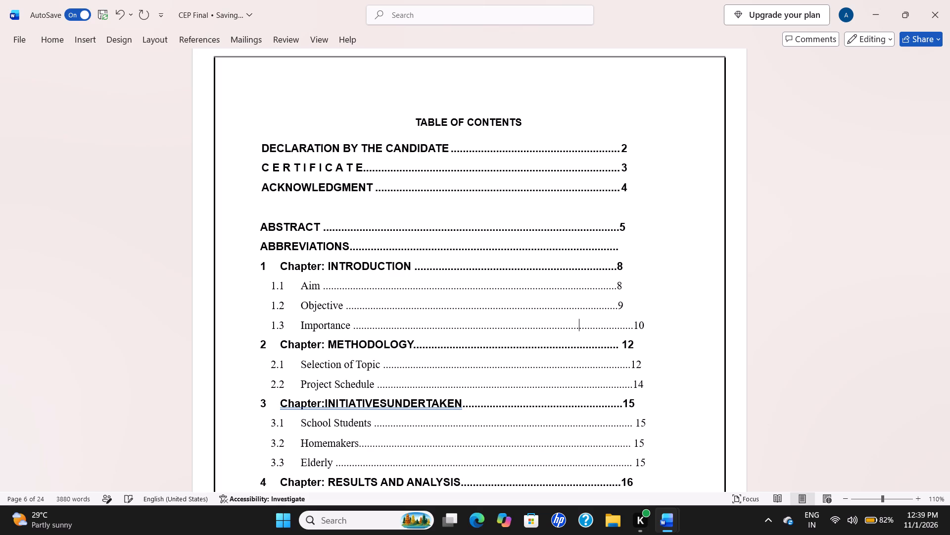
{"action": "key", "text": "BackSpace"}
{"action": "key", "text": "BackSpace"}
{"action": "key", "text": "BackSpace"}
{"action": "key", "text": "BackSpace"}
{"action": "key", "text": "BackSpace"}
{"action": "key", "text": "BackSpace"}
{"action": "key", "text": "BackSpace"}
Shorten the Chapter: METHODOLOGY leader by three dots and the Selection of Topic leader by one, leaving no stray space between dots.
{"action": "key", "text": "Down"}
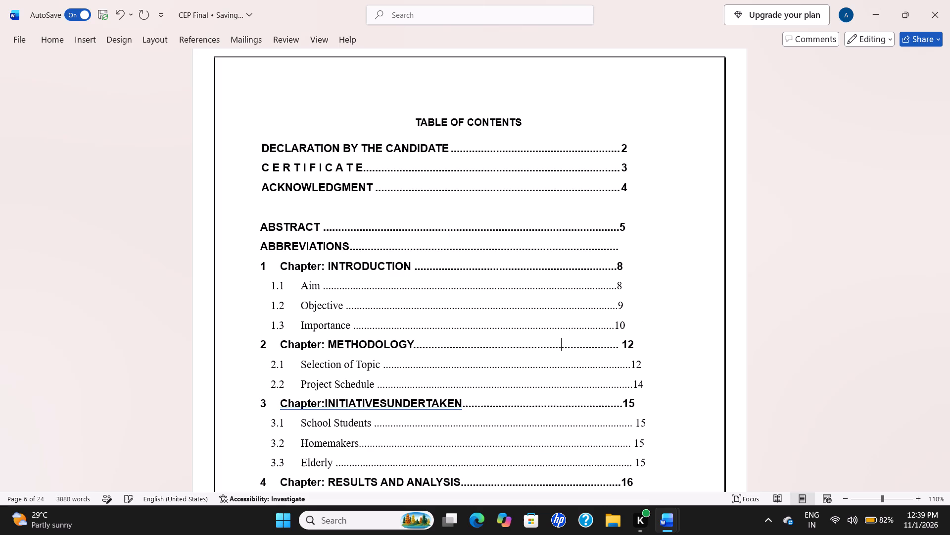
{"action": "key", "text": "BackSpace"}
{"action": "key", "text": "BackSpace"}
{"action": "key", "text": "BackSpace"}
{"action": "key", "text": "space"}
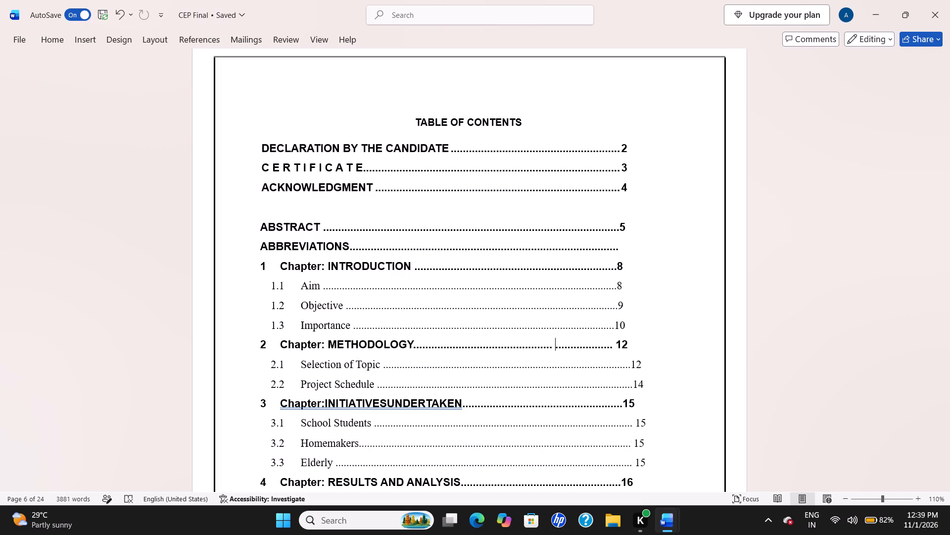
{"action": "key", "text": "Down"}
{"action": "key", "text": "BackSpace"}
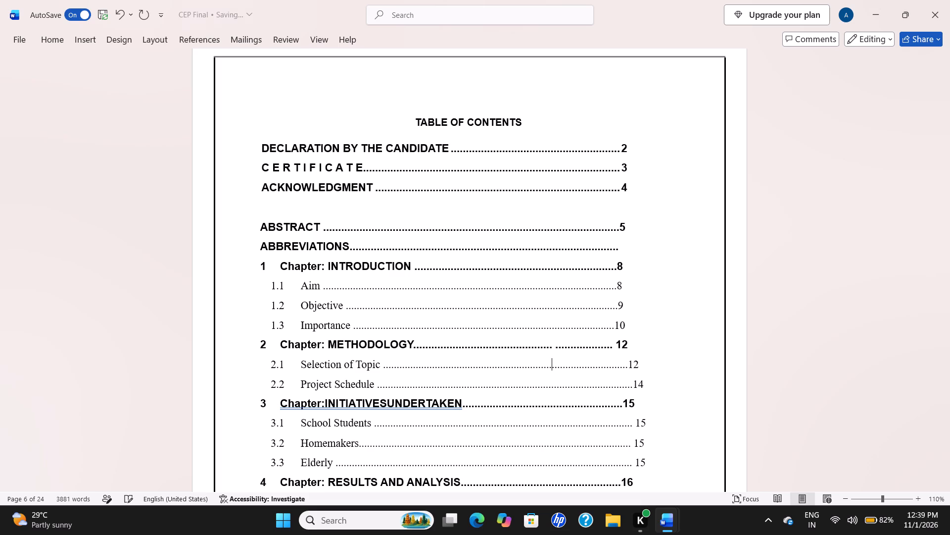
{"action": "left_click", "coordinate": [554, 346]}
{"action": "key", "text": "BackSpace"}
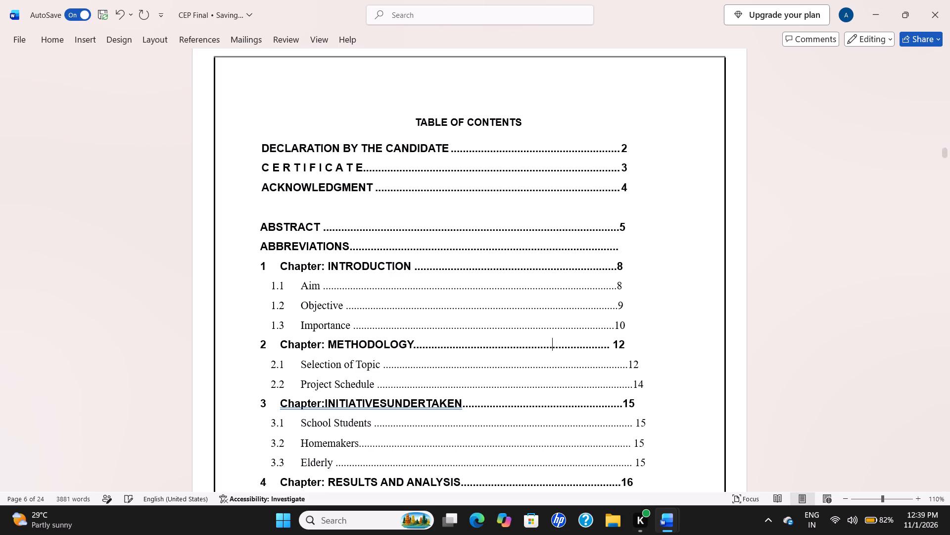
Shorten the Selection of Topic leader by five more dots so its page number lines up with the entries above.
{"action": "left_click", "coordinate": [619, 370]}
{"action": "key", "text": "BackSpace"}
{"action": "key", "text": "BackSpace"}
{"action": "key", "text": "BackSpace"}
{"action": "key", "text": "BackSpace"}
{"action": "key", "text": "BackSpace"}
{"action": "key", "text": "BackSpace"}
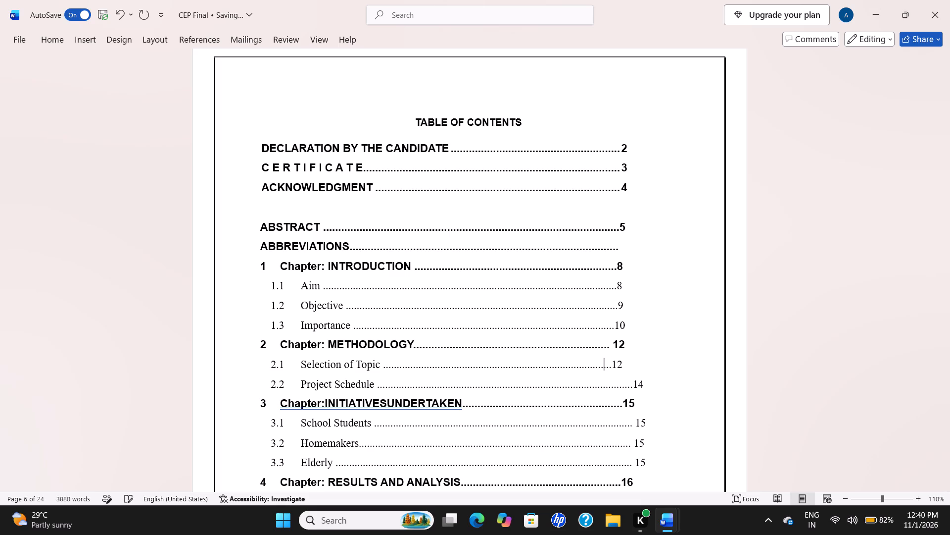
{"action": "key", "text": "space"}
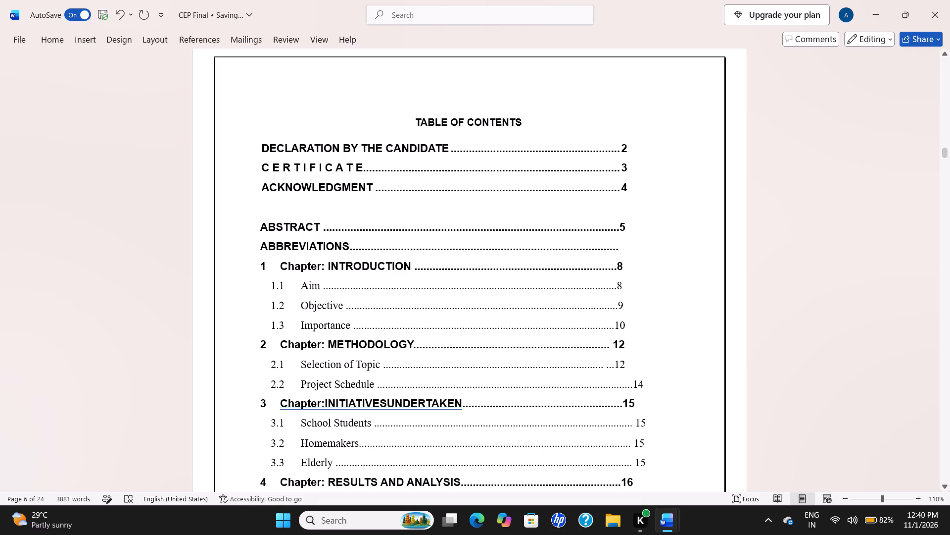
{"action": "key", "text": "BackSpace"}
{"action": "key", "text": "period"}
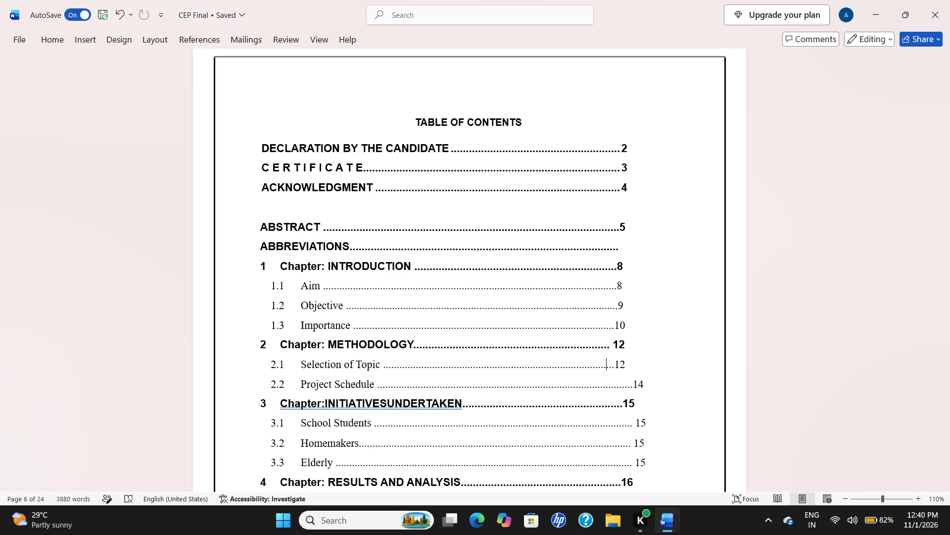
Remove seven dots from the Project Schedule leader to align its page number with the Selection of Topic entry.
{"action": "left_click", "coordinate": [616, 387]}
{"action": "key", "text": "BackSpace"}
{"action": "key", "text": "BackSpace"}
{"action": "key", "text": "BackSpace"}
{"action": "key", "text": "BackSpace"}
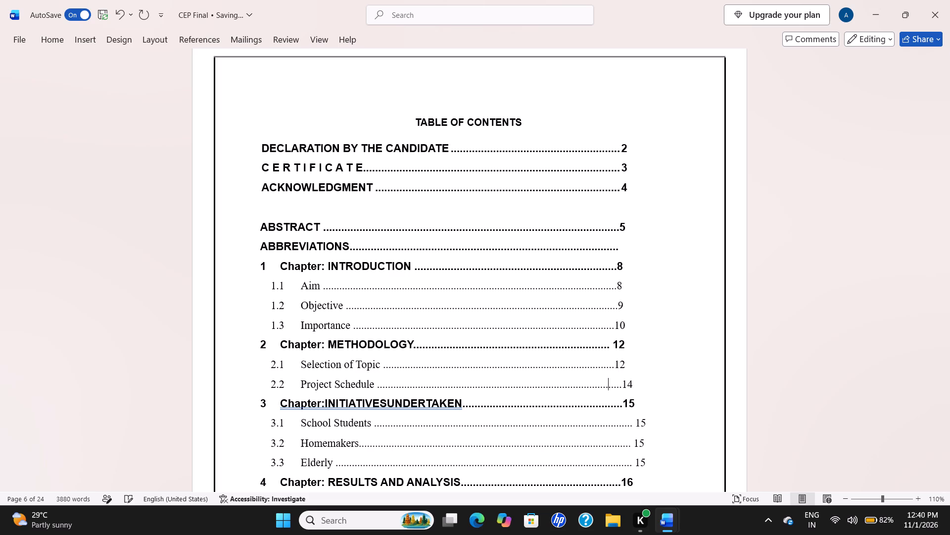
{"action": "key", "text": "BackSpace"}
{"action": "key", "text": "BackSpace"}
{"action": "key", "text": "BackSpace"}
Remove three dots from the Chapter: INITIATIVES UNDERTAKEN leader to align its page number with the entries above.
{"action": "left_click", "coordinate": [568, 404]}
{"action": "key", "text": "BackSpace"}
{"action": "key", "text": "BackSpace"}
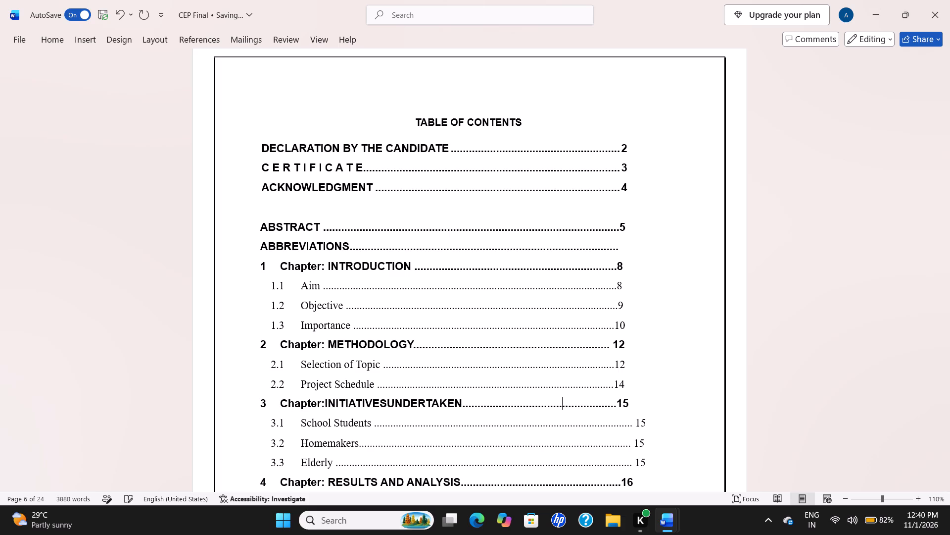
{"action": "key", "text": "BackSpace"}
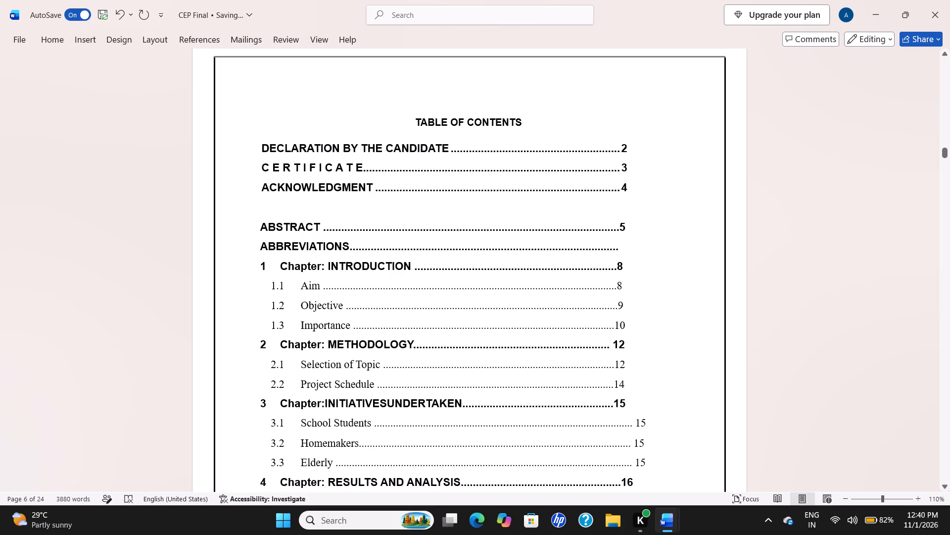
Remove eight dots from the School Students leader to align its page number with the chapter 3 heading.
{"action": "left_click", "coordinate": [578, 431]}
{"action": "key", "text": "BackSpace"}
{"action": "key", "text": "BackSpace"}
{"action": "key", "text": "BackSpace"}
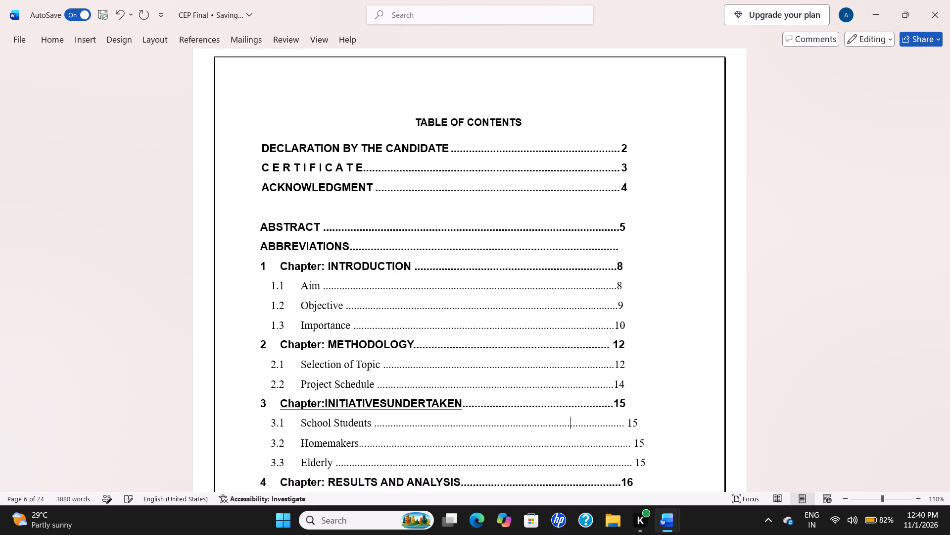
{"action": "key", "text": "BackSpace"}
{"action": "key", "text": "BackSpace"}
{"action": "key", "text": "BackSpace"}
{"action": "key", "text": "BackSpace"}
{"action": "key", "text": "BackSpace"}
Shorten the Homemakers leader by seven dots so its page number lines up with the School Students entry.
{"action": "scroll", "coordinate": [578, 431], "scroll_direction": "down", "scroll_amount": 1}
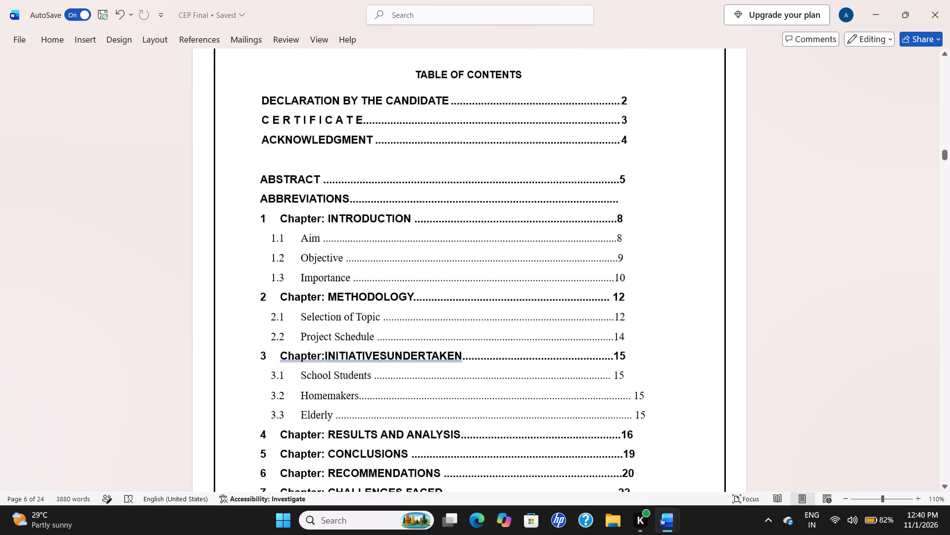
{"action": "scroll", "coordinate": [578, 431], "scroll_direction": "down", "scroll_amount": 2}
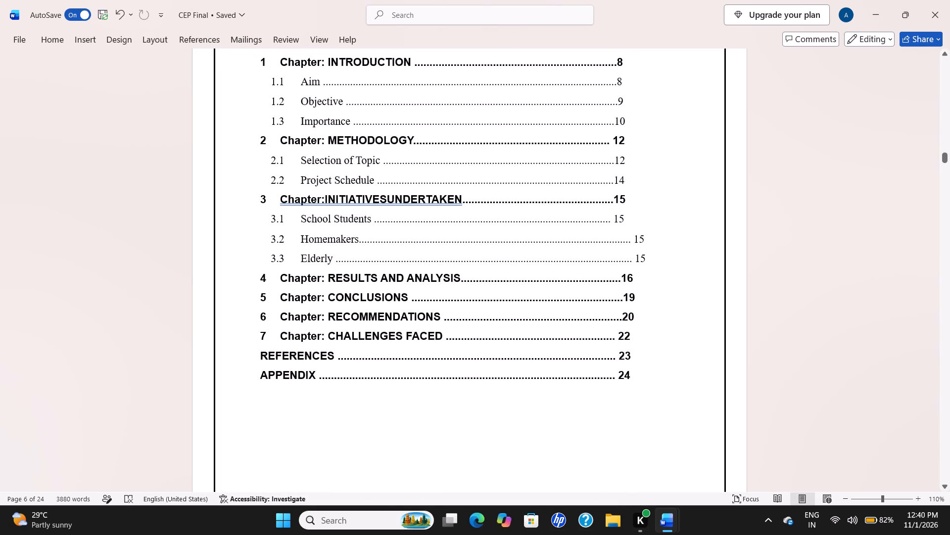
{"action": "left_click", "coordinate": [586, 246]}
{"action": "key", "text": "BackSpace"}
{"action": "key", "text": "BackSpace"}
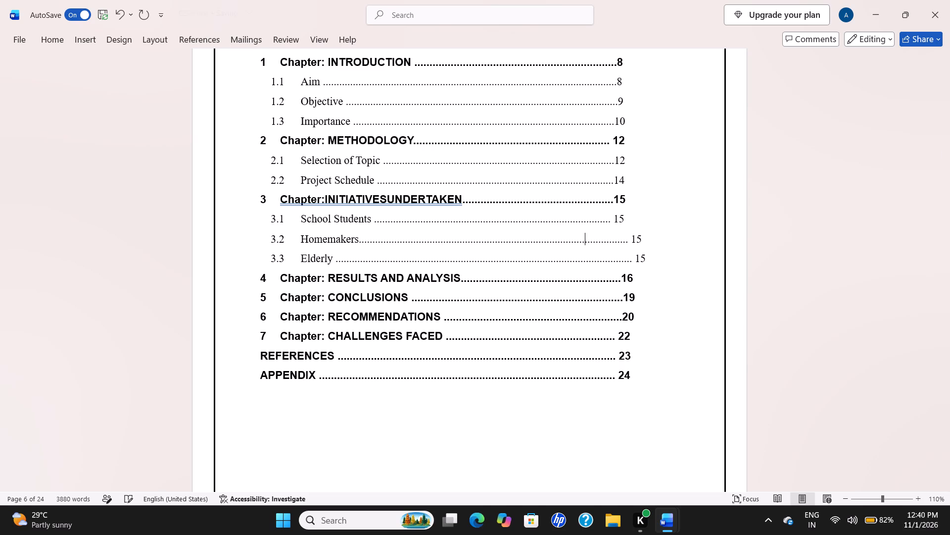
{"action": "key", "text": "BackSpace"}
{"action": "key", "text": "BackSpace"}
{"action": "key", "text": "BackSpace"}
{"action": "key", "text": "BackSpace"}
{"action": "key", "text": "BackSpace"}
{"action": "key", "text": "BackSpace"}
{"action": "key", "text": "period"}
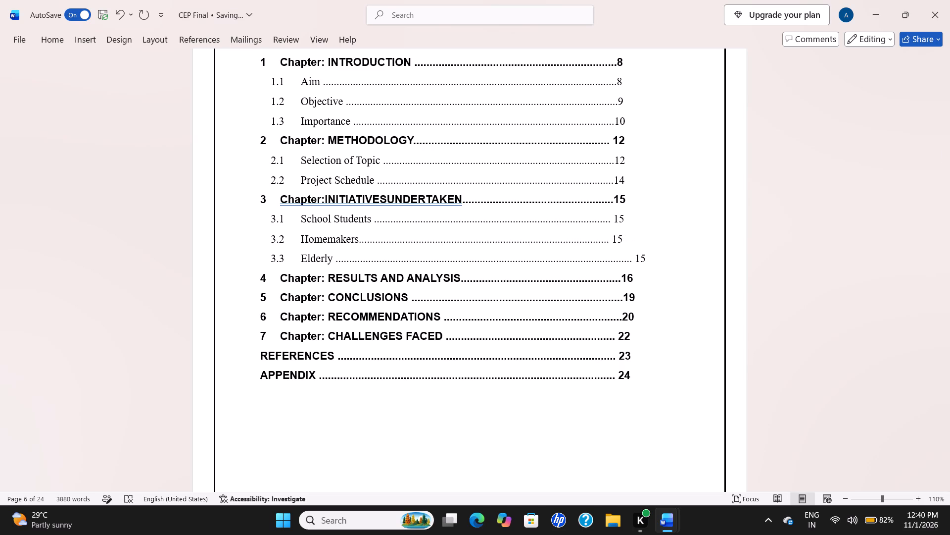
Remove seven dots from the Elderly leader to align its page number with the Homemakers entry.
{"action": "left_click", "coordinate": [589, 261]}
{"action": "key", "text": "BackSpace"}
{"action": "key", "text": "BackSpace"}
{"action": "key", "text": "BackSpace"}
{"action": "key", "text": "BackSpace"}
{"action": "key", "text": "BackSpace"}
{"action": "key", "text": "BackSpace"}
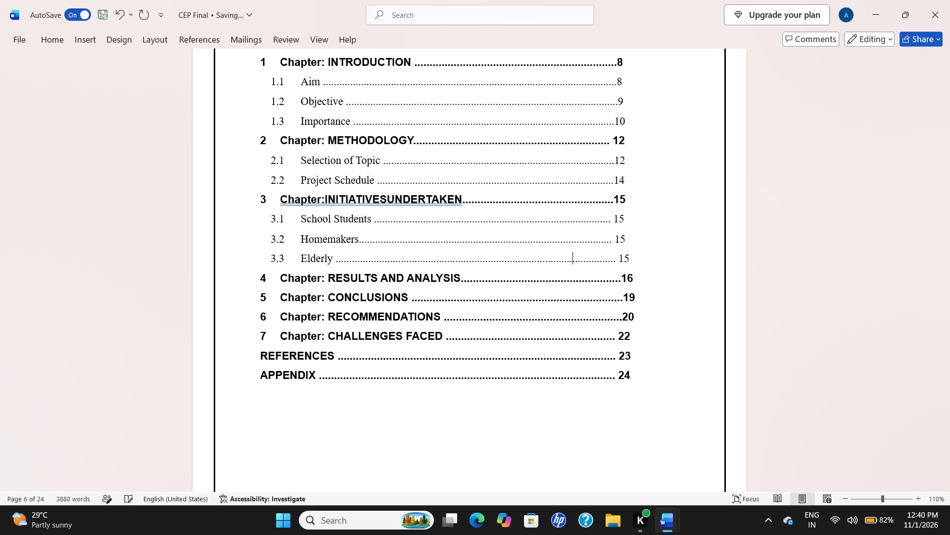
{"action": "key", "text": "BackSpace"}
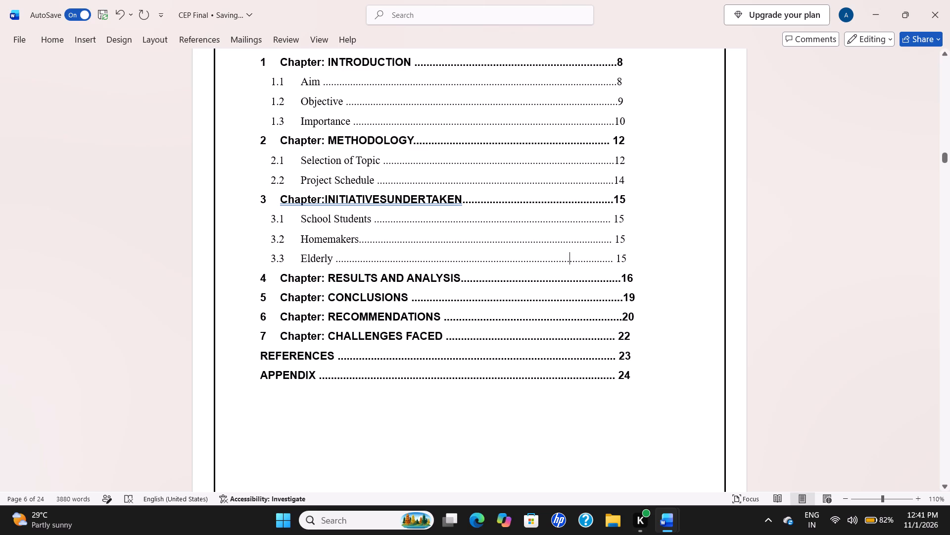
Remove two dots each from the RESULTS AND ANALYSIS, CONCLUSIONS and RECOMMENDATIONS chapter leaders to align their page numbers with the entries above.
{"action": "left_click", "coordinate": [591, 283]}
{"action": "key", "text": "BackSpace"}
{"action": "key", "text": "BackSpace"}
{"action": "left_click", "coordinate": [595, 302]}
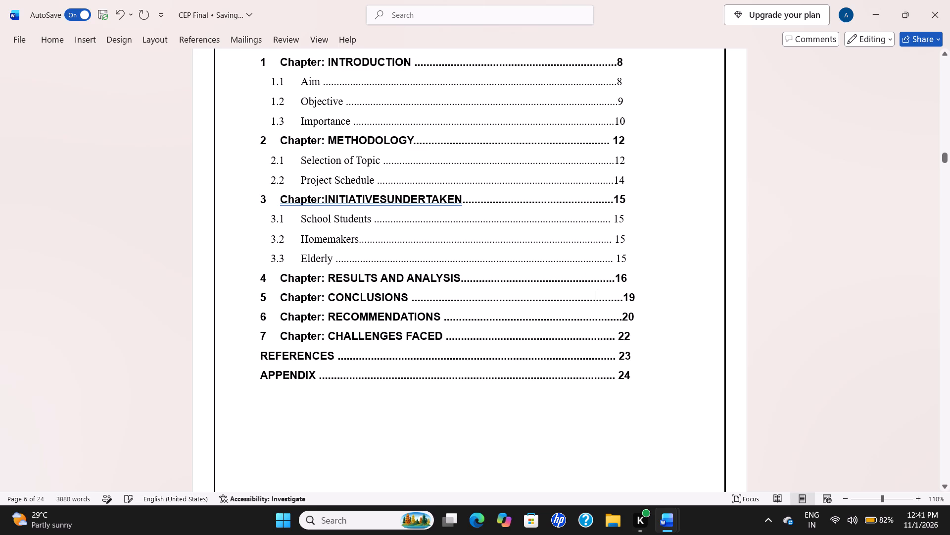
{"action": "key", "text": "BackSpace"}
{"action": "key", "text": "BackSpace"}
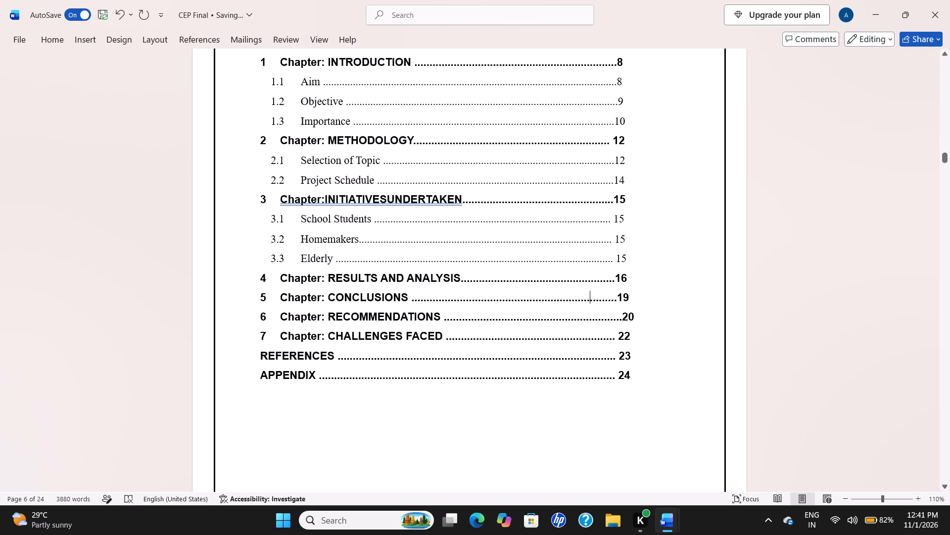
{"action": "left_click", "coordinate": [593, 320]}
{"action": "key", "text": "BackSpace"}
{"action": "key", "text": "BackSpace"}
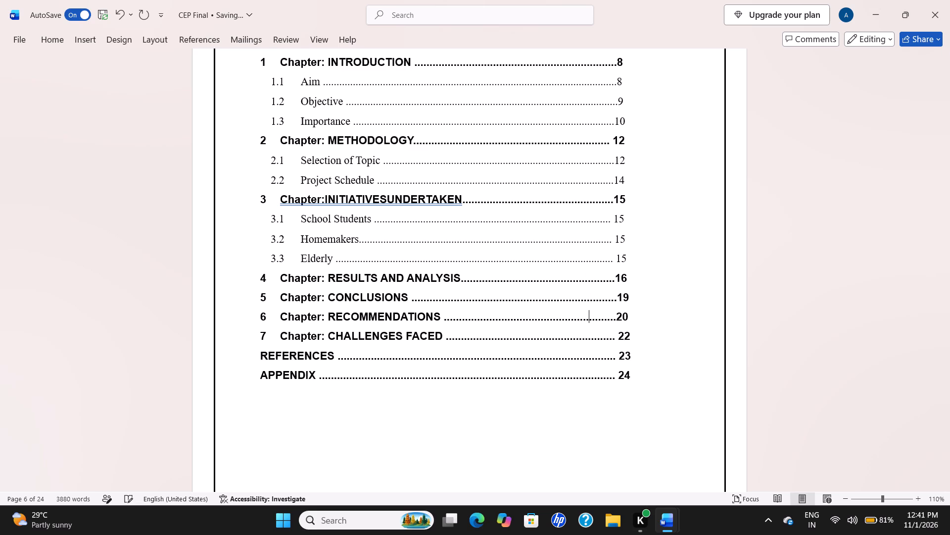
Remove one dot each from the CHALLENGES FACED, REFERENCES and APPENDIX leaders to align their page numbers.
{"action": "left_click", "coordinate": [591, 336]}
{"action": "key", "text": "BackSpace"}
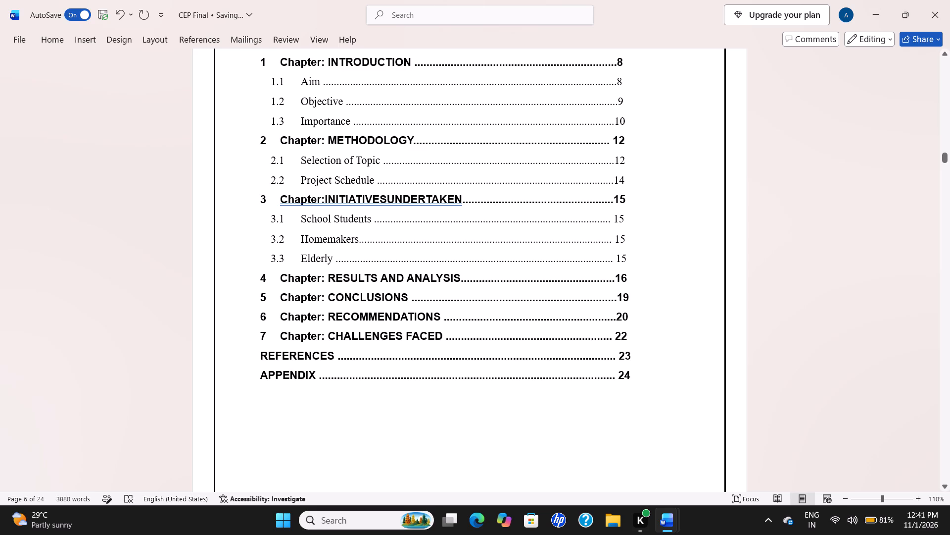
{"action": "left_click", "coordinate": [583, 366]}
{"action": "key", "text": "BackSpace"}
{"action": "key", "text": "Down"}
{"action": "key", "text": "BackSpace"}
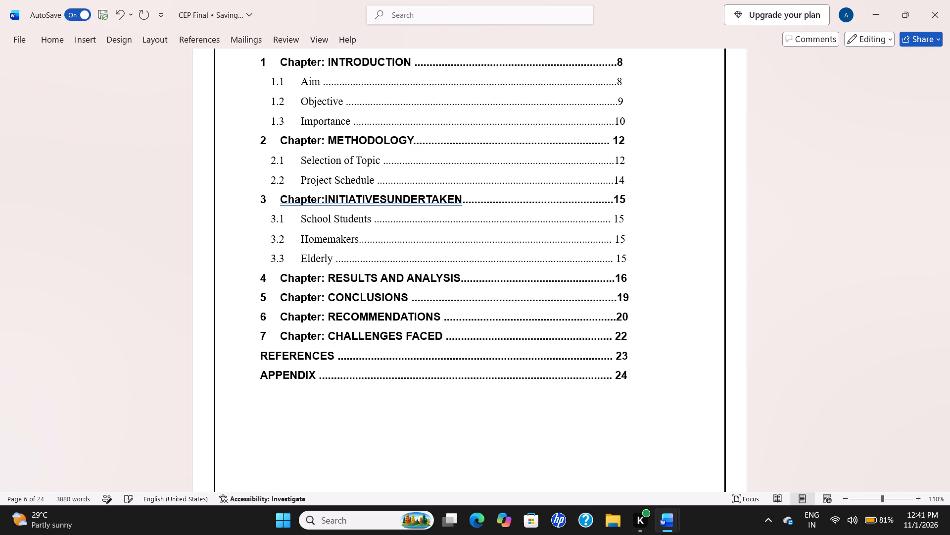
Remove one dot from the ABSTRACT leader near the start of the table of contents to align its page number.
{"action": "scroll", "coordinate": [583, 369], "scroll_direction": "up", "scroll_amount": 1}
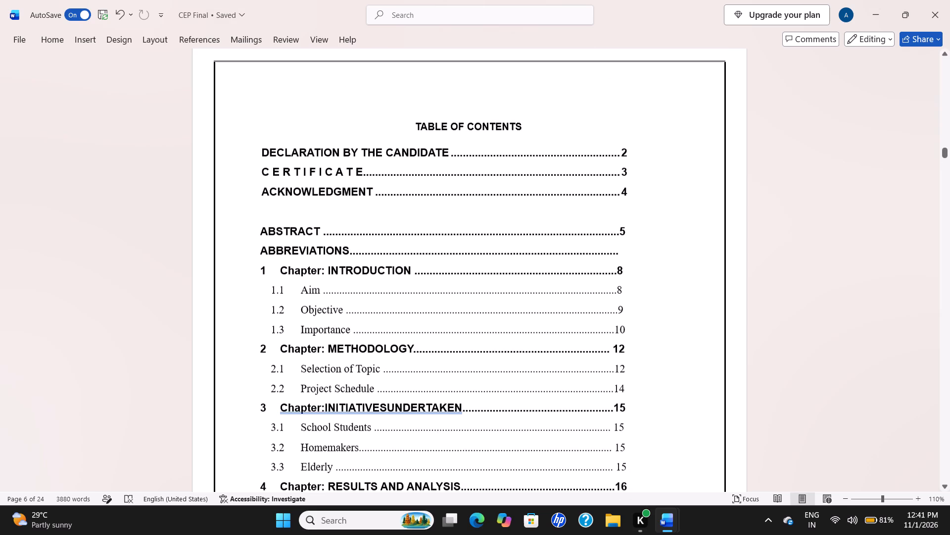
{"action": "scroll", "coordinate": [583, 369], "scroll_direction": "up", "scroll_amount": 1}
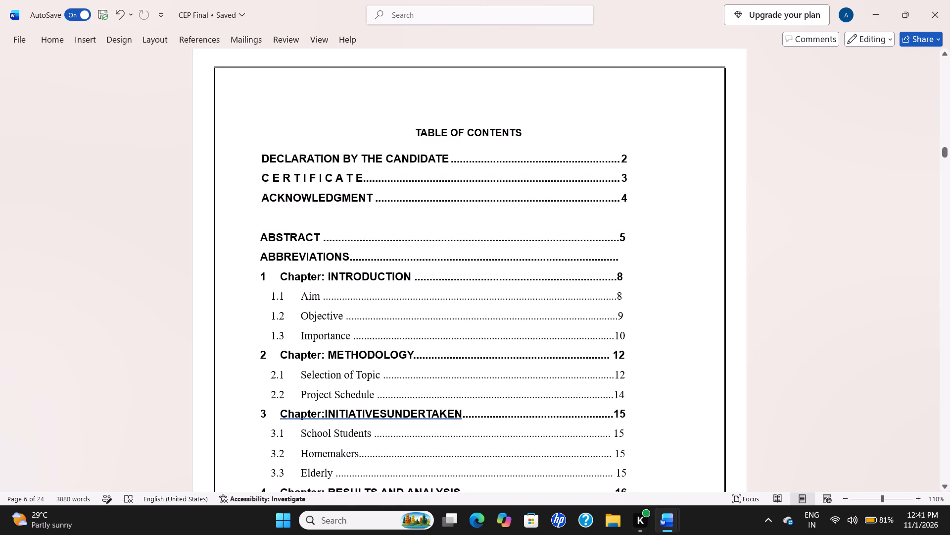
{"action": "key", "text": "Up"}
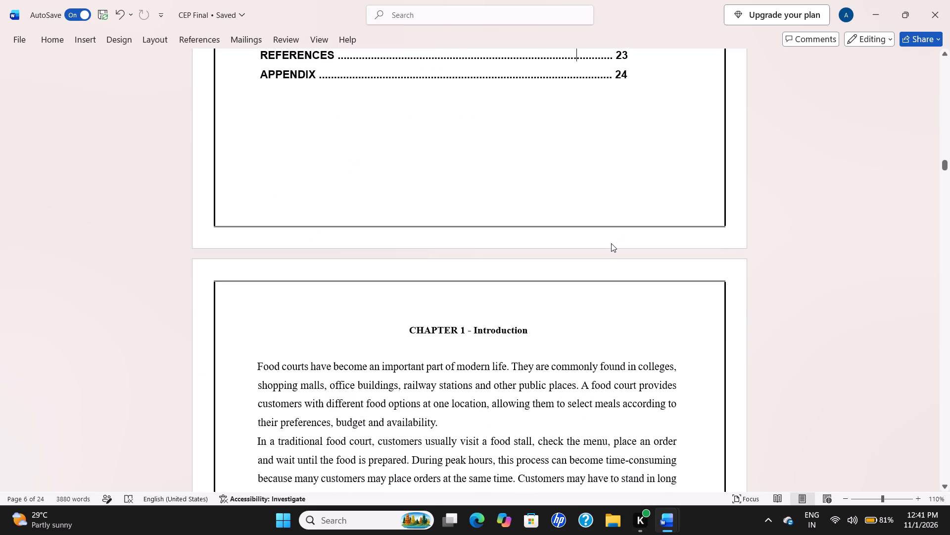
{"action": "key", "text": "Up"}
{"action": "key", "text": "Up"}
{"action": "key", "text": "Up"}
{"action": "key", "text": "Up"}
{"action": "key", "text": "Up"}
{"action": "key", "text": "Up"}
{"action": "key", "text": "Up"}
{"action": "key", "text": "Up"}
{"action": "key", "text": "Up"}
{"action": "key", "text": "Up"}
{"action": "key", "text": "Up"}
{"action": "key", "text": "Up"}
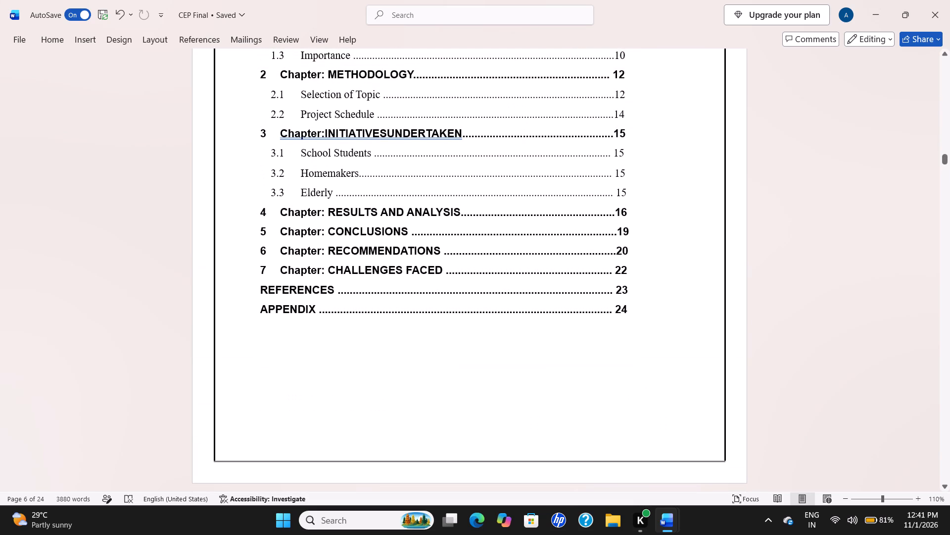
{"action": "key", "text": "Up"}
{"action": "key", "text": "Up"}
{"action": "key", "text": "Up"}
{"action": "key", "text": "Up"}
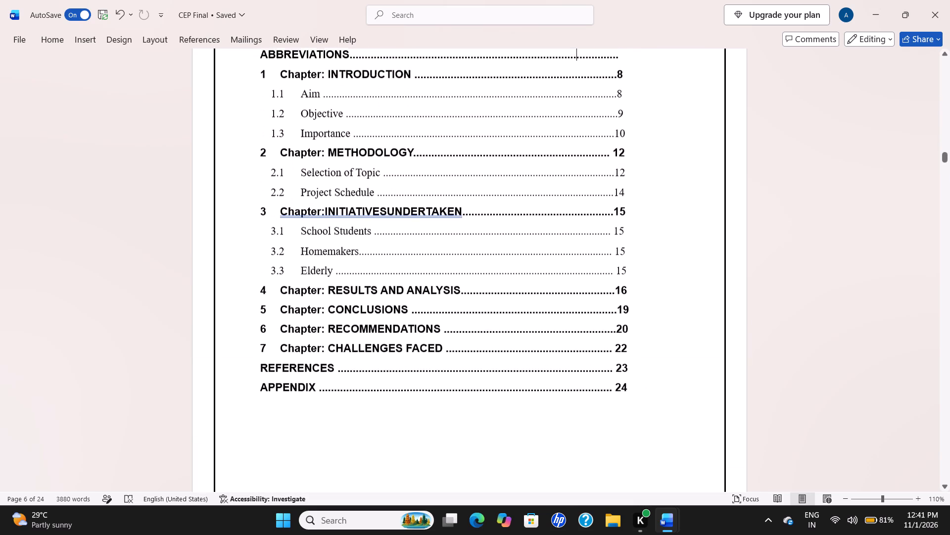
{"action": "key", "text": "Up"}
{"action": "key", "text": "Up"}
{"action": "key", "text": "Up"}
{"action": "key", "text": "Up"}
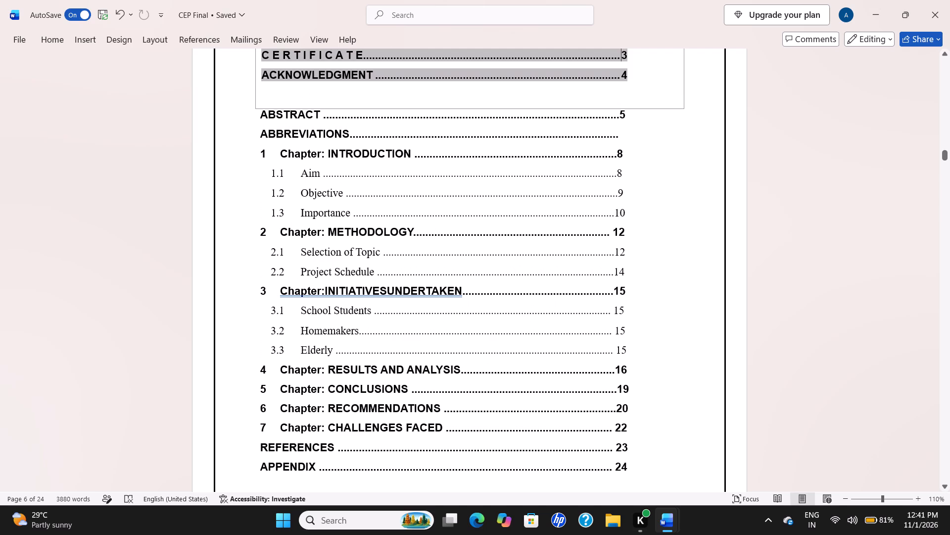
{"action": "left_click", "coordinate": [604, 122]}
{"action": "key", "text": "BackSpace"}
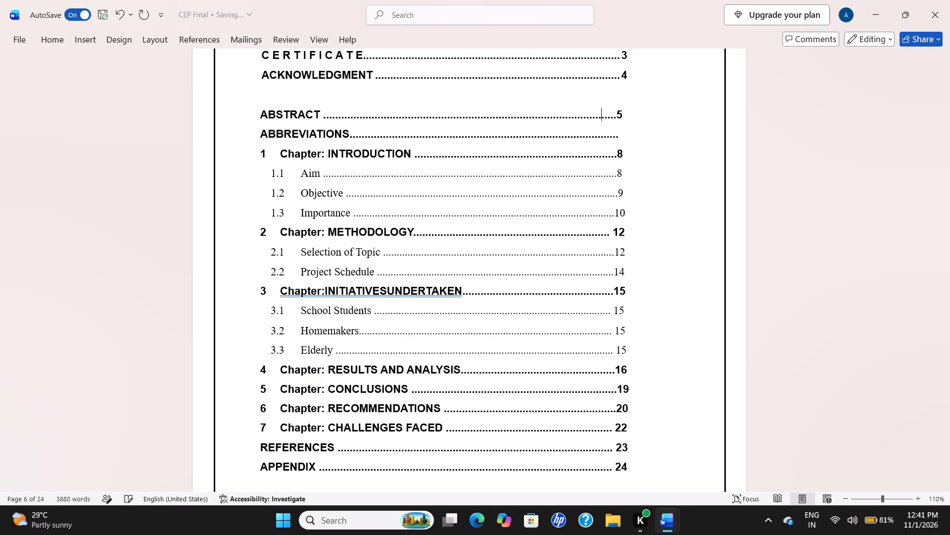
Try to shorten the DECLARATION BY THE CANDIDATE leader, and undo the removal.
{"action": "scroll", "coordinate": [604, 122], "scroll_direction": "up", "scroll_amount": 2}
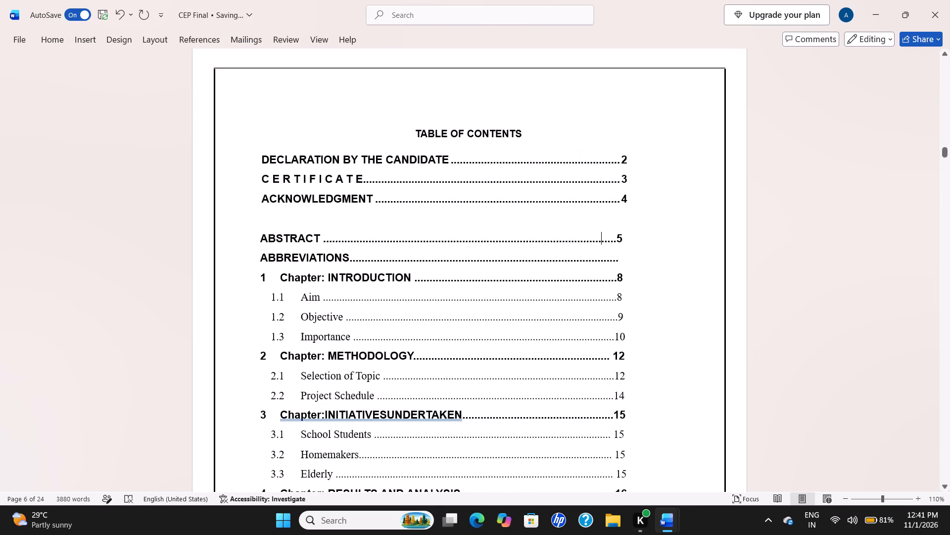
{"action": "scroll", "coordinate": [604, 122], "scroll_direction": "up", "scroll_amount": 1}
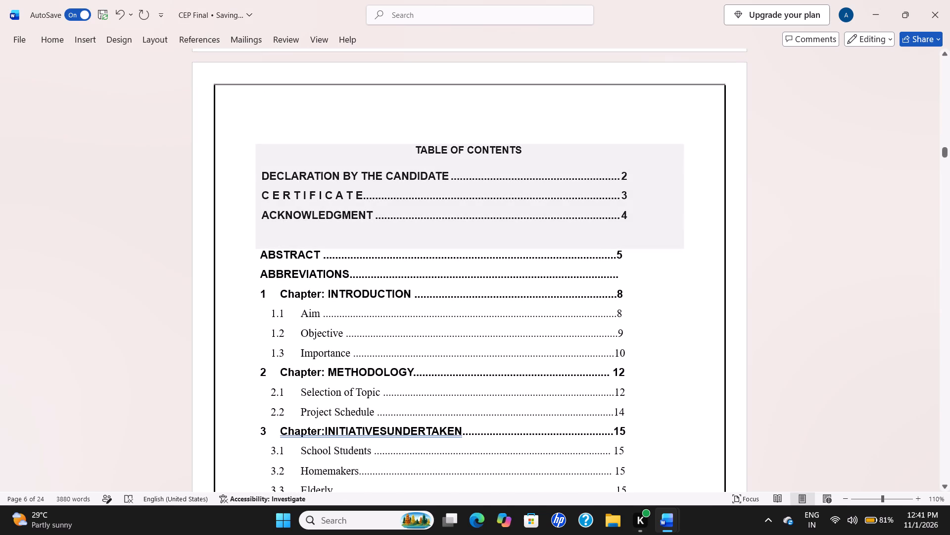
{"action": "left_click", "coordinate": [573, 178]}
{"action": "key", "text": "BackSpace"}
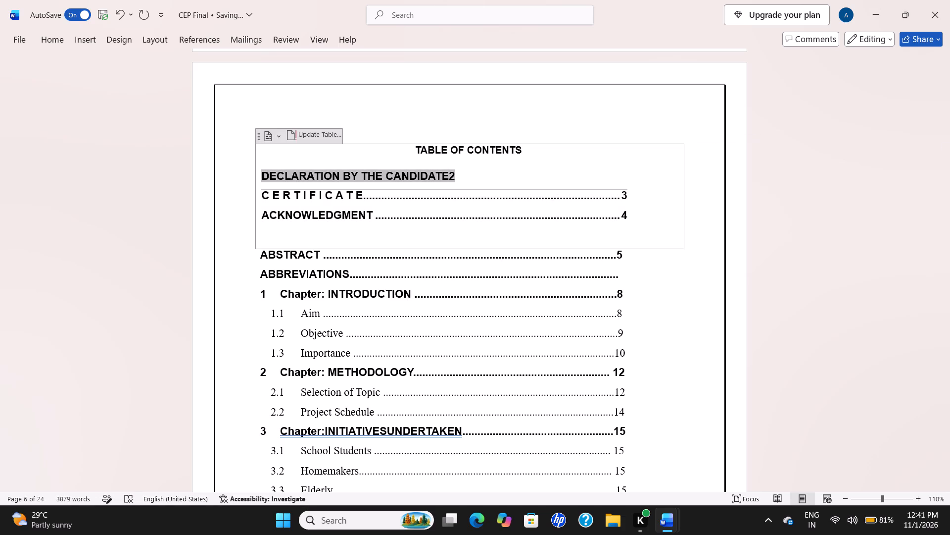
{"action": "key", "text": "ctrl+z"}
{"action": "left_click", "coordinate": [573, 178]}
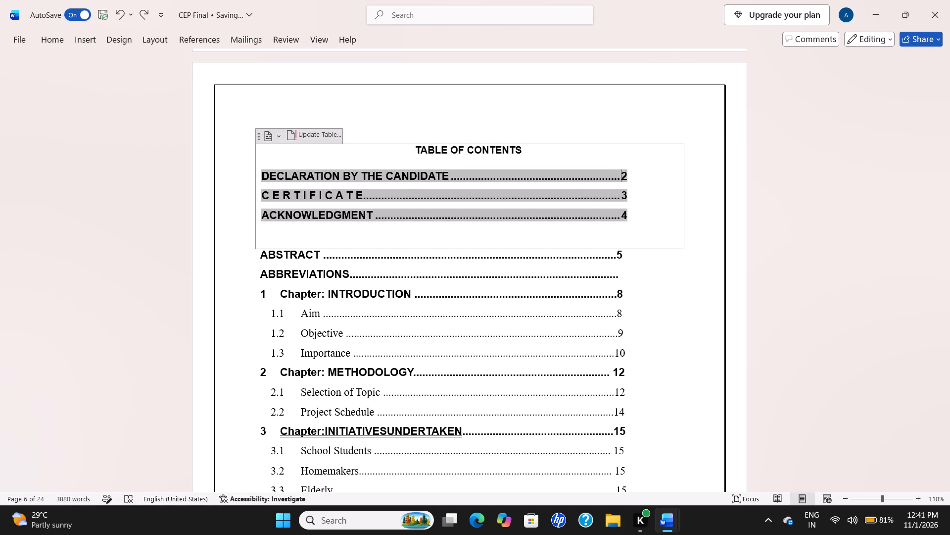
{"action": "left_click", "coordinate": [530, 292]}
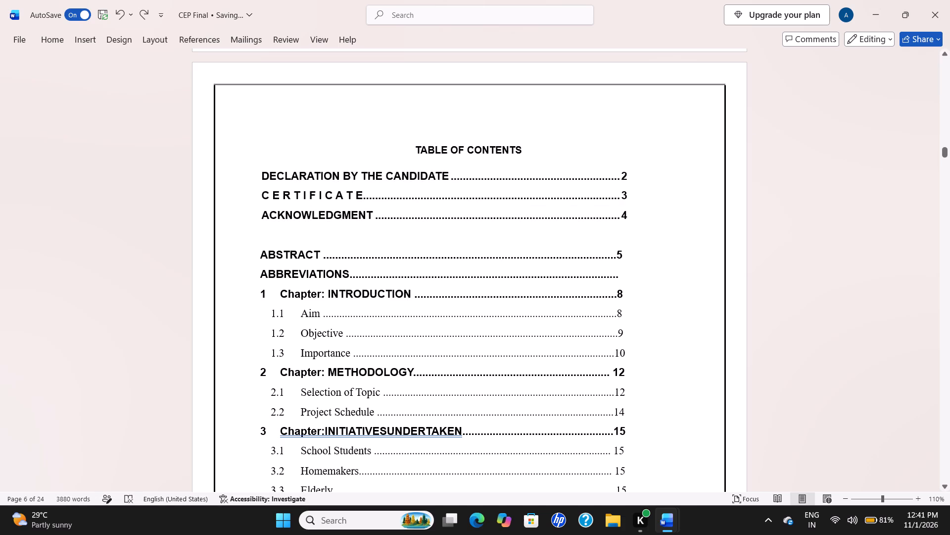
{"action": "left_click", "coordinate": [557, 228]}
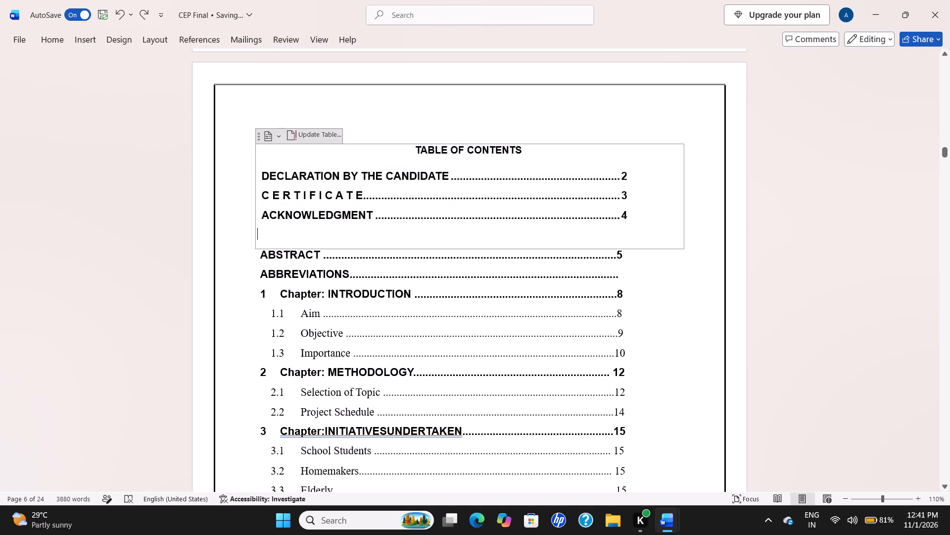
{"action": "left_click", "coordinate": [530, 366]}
Open the file management view for the CEP Final report.
{"action": "scroll", "coordinate": [530, 366], "scroll_direction": "down", "scroll_amount": 4}
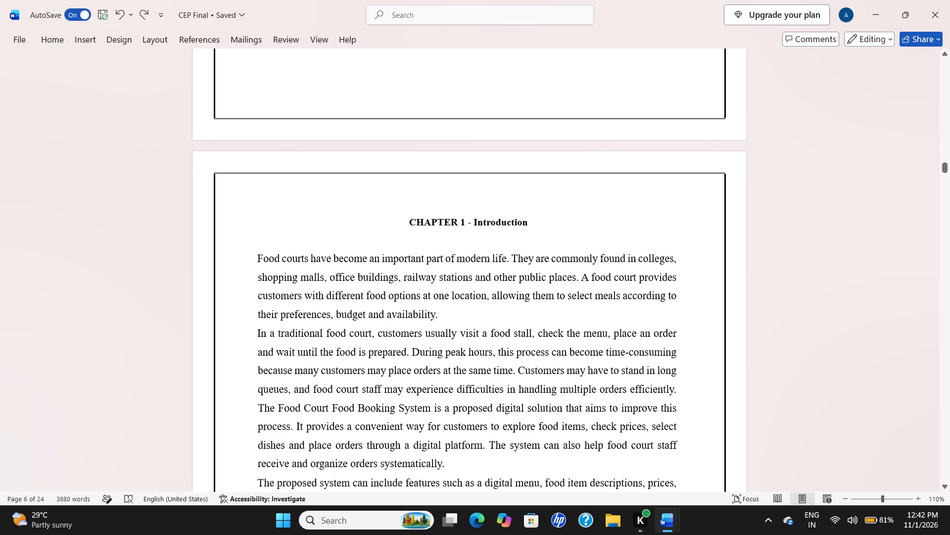
{"action": "left_click", "coordinate": [15, 42]}
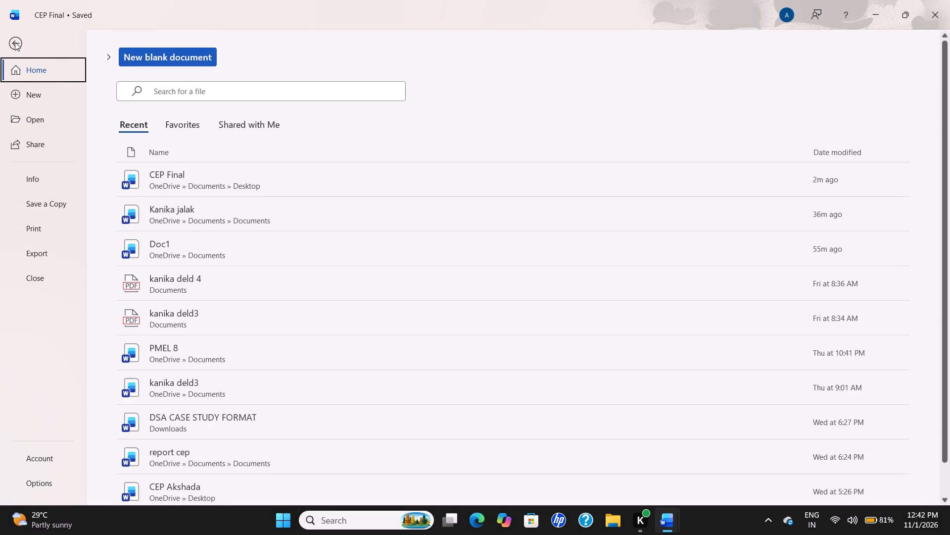
Save the CEP Final report and close its document window.
{"action": "key", "text": "ctrl+s"}
{"action": "key", "text": "ctrl+s"}
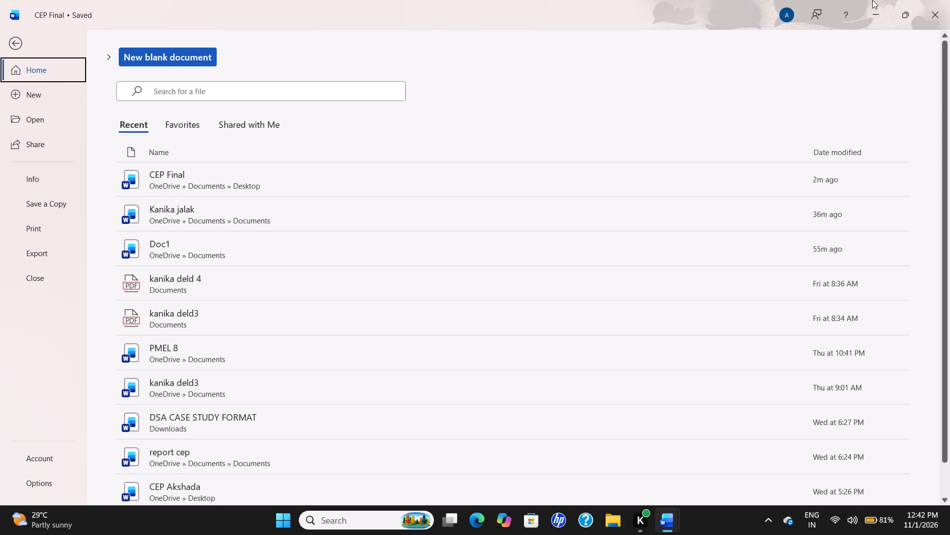
{"action": "left_click", "coordinate": [949, 0]}
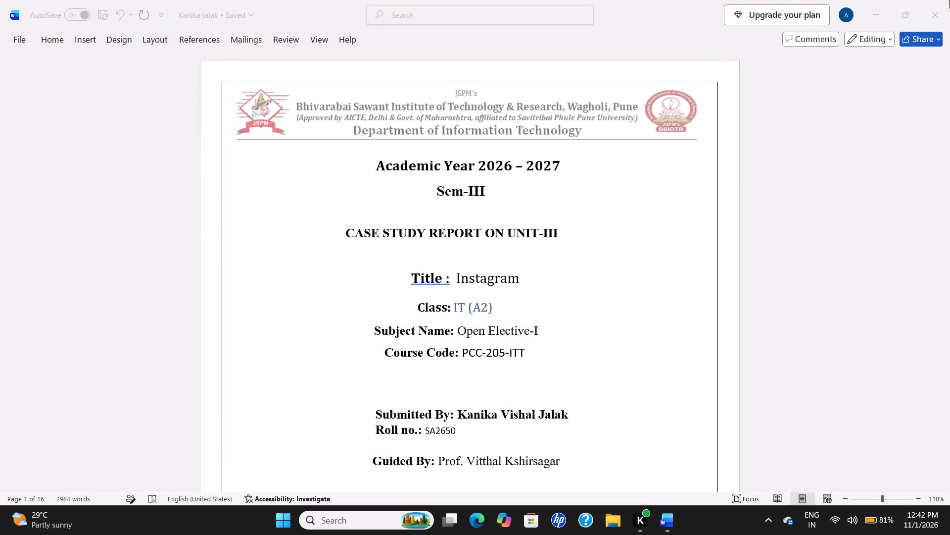